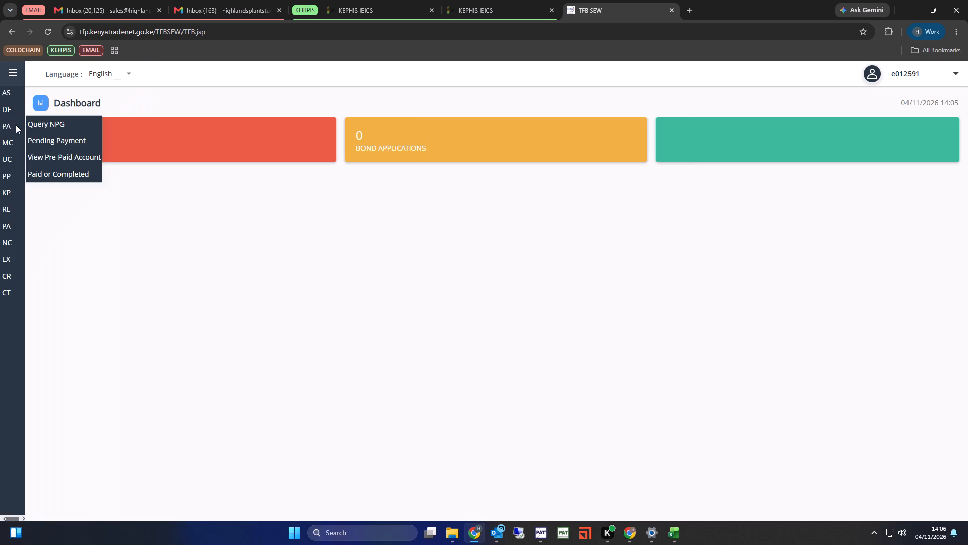
click(44, 136)
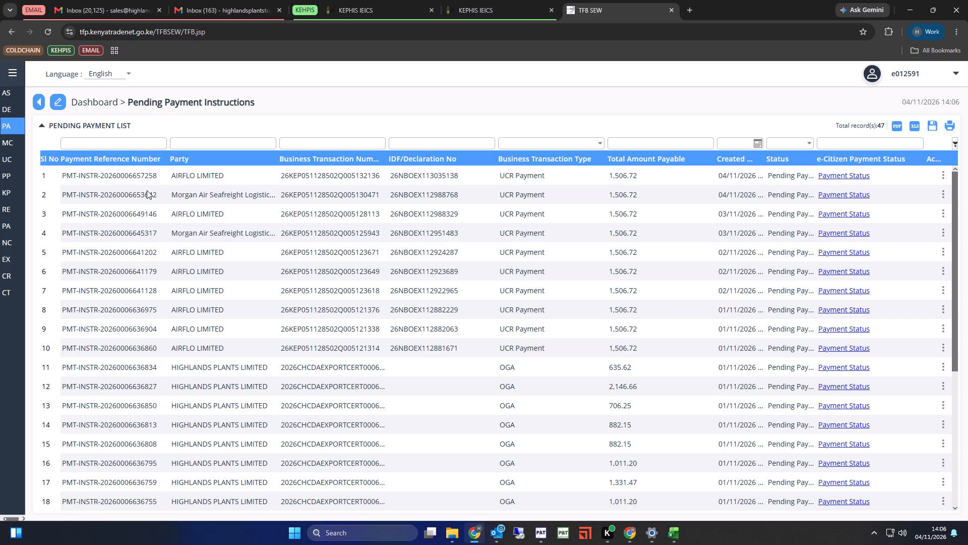
click(462, 142)
key(ctrl+v)
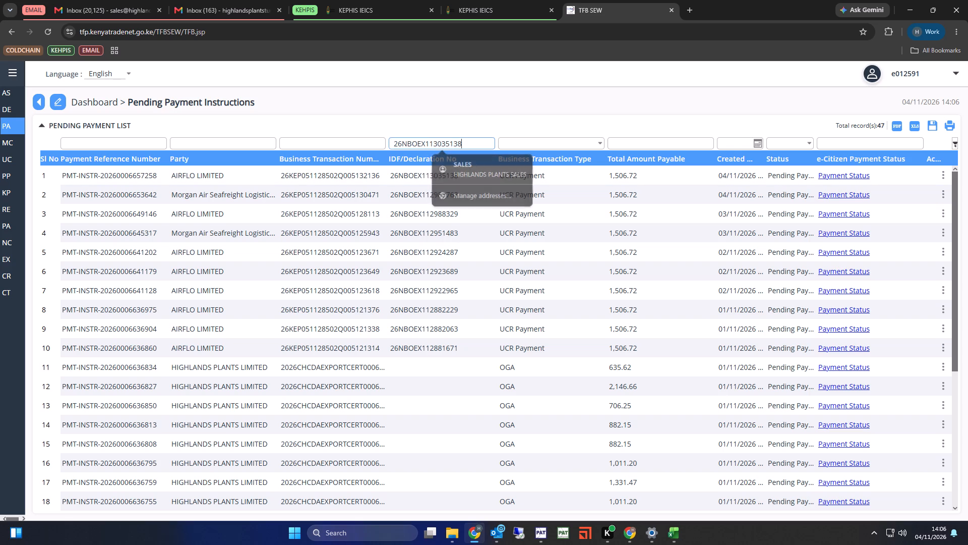
click(451, 174)
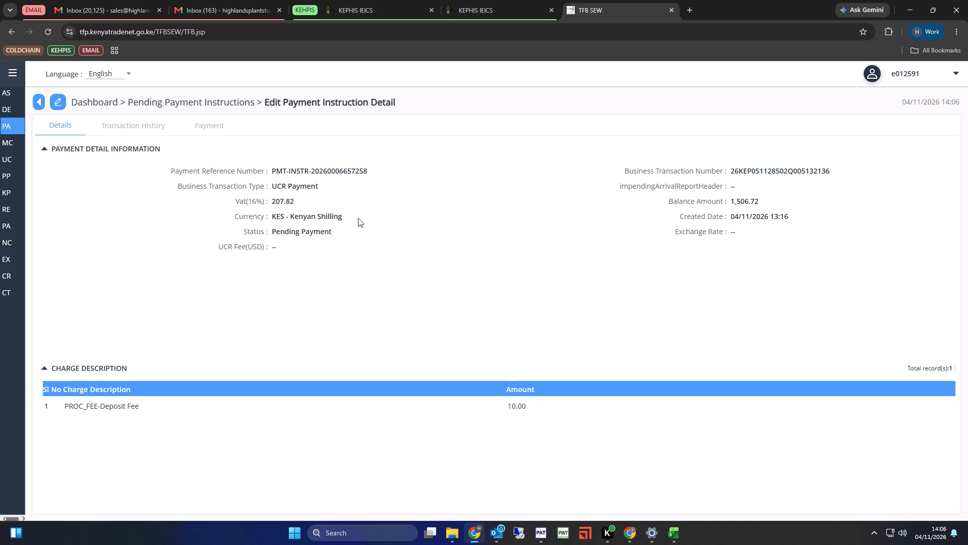
Submit the instruction's payment in Kenya Shillings with payment mode Prepaid Account, charged to the Highlands Plants prepaid party account.
click(208, 127)
click(340, 241)
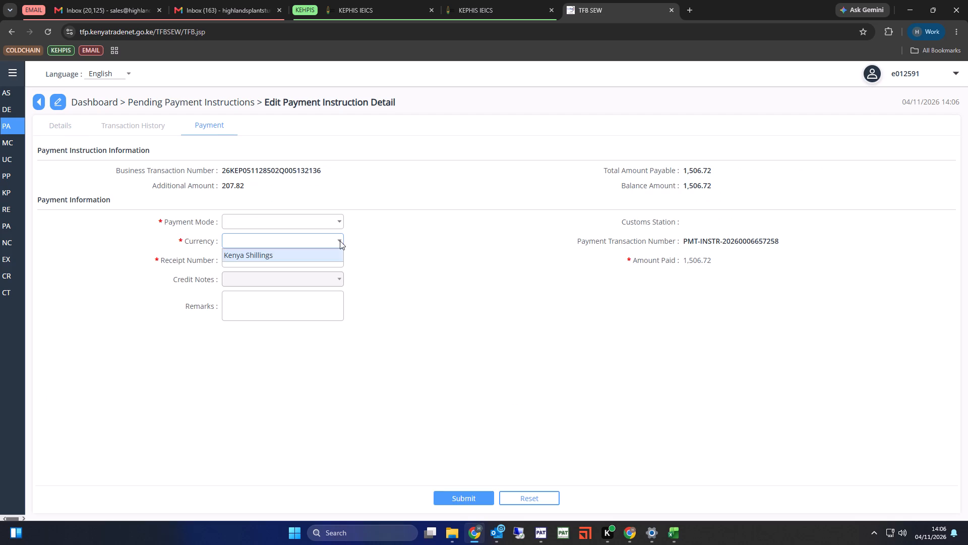
click(318, 254)
click(340, 221)
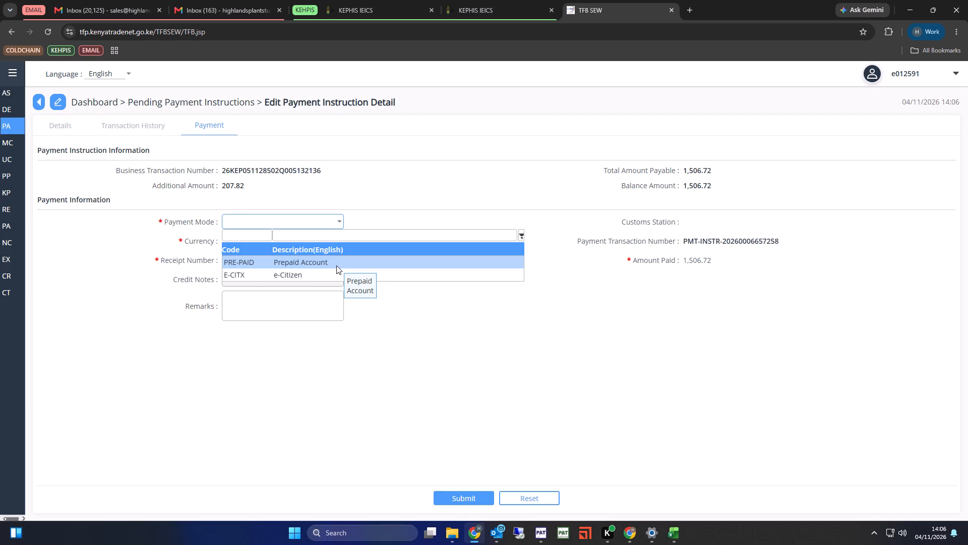
click(339, 262)
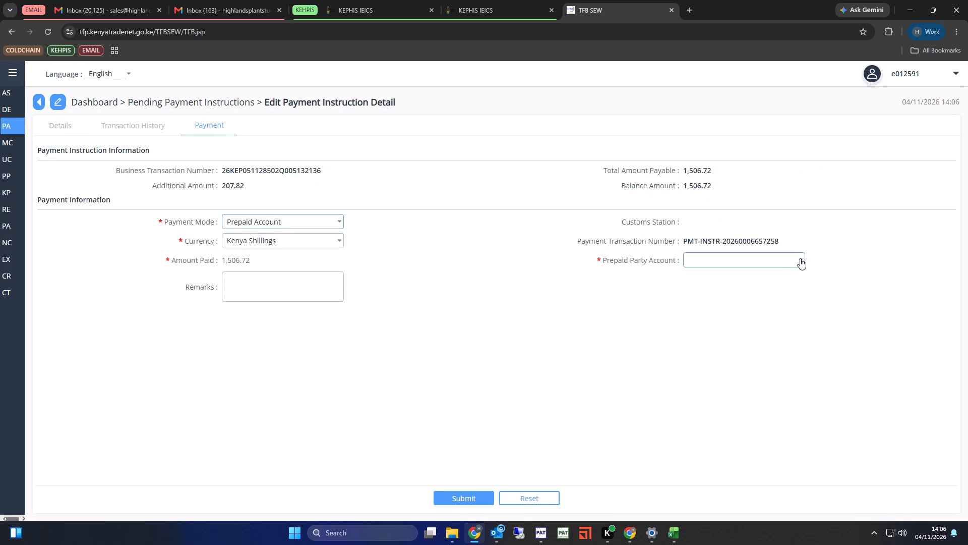
click(799, 258)
click(730, 300)
click(465, 496)
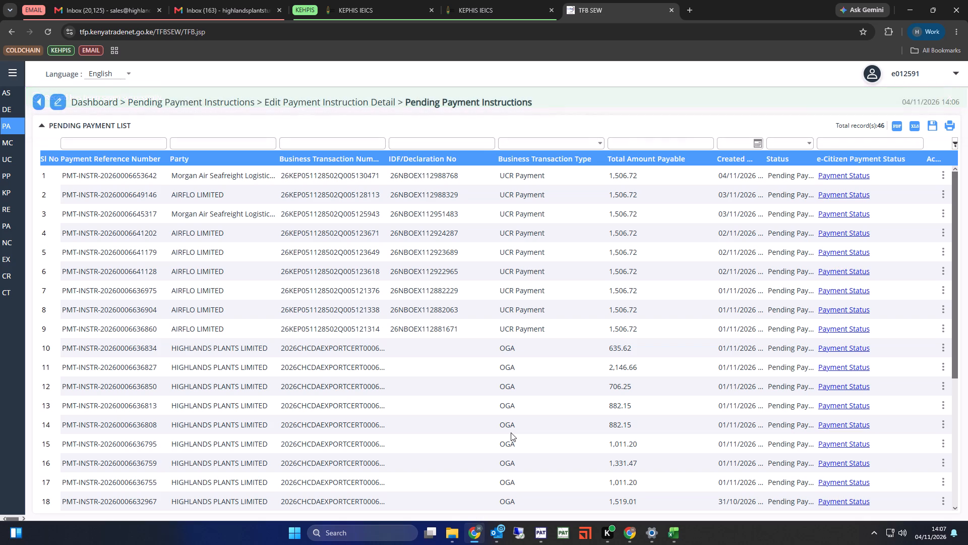
click(381, 179)
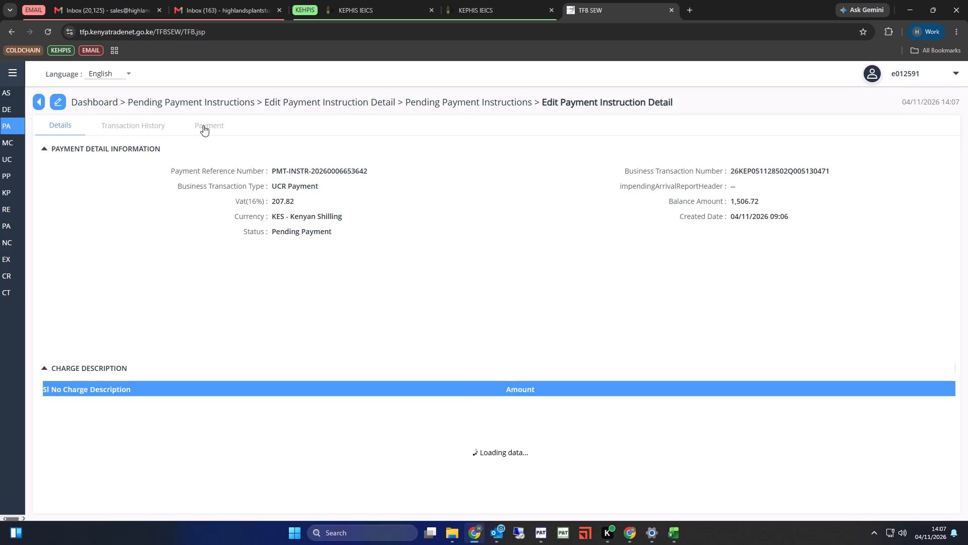
double_click(203, 125)
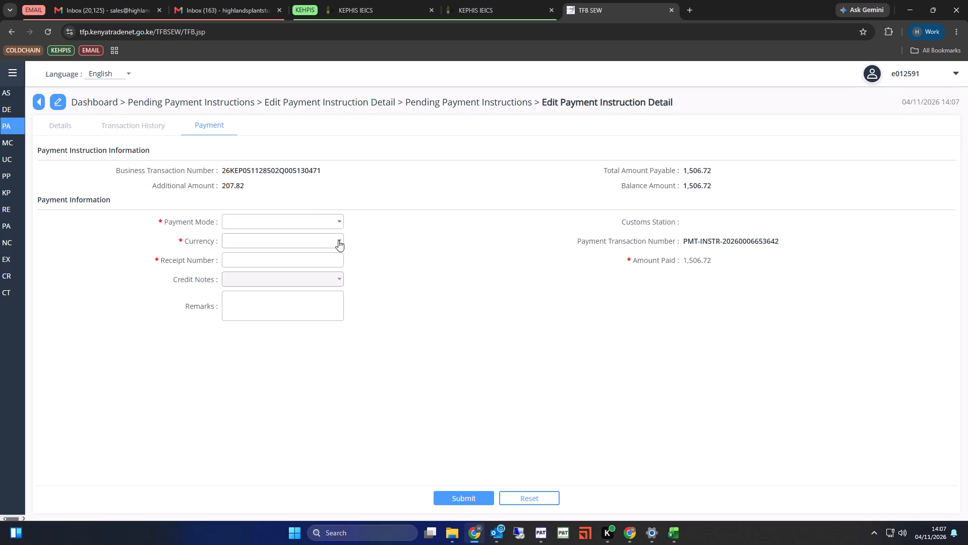
click(338, 240)
click(322, 254)
click(338, 223)
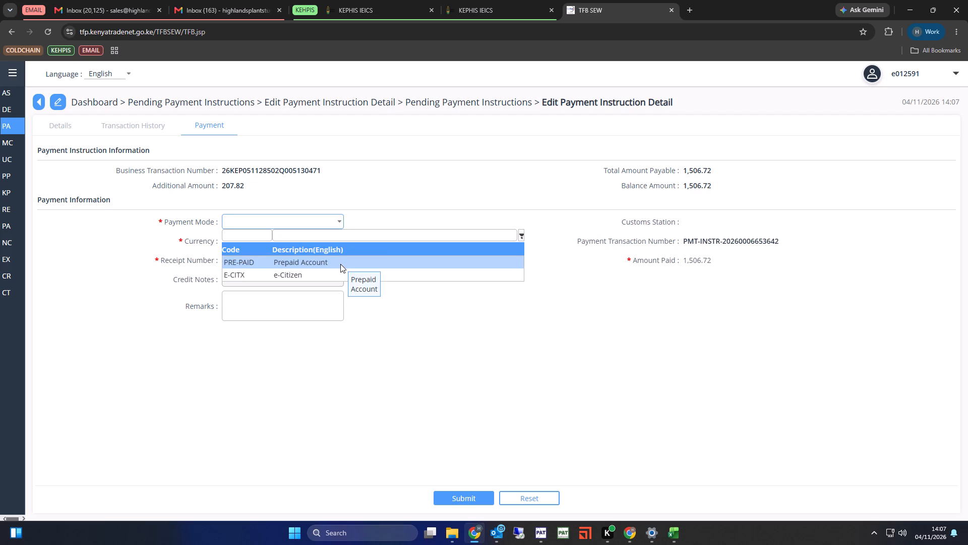
click(340, 264)
click(802, 260)
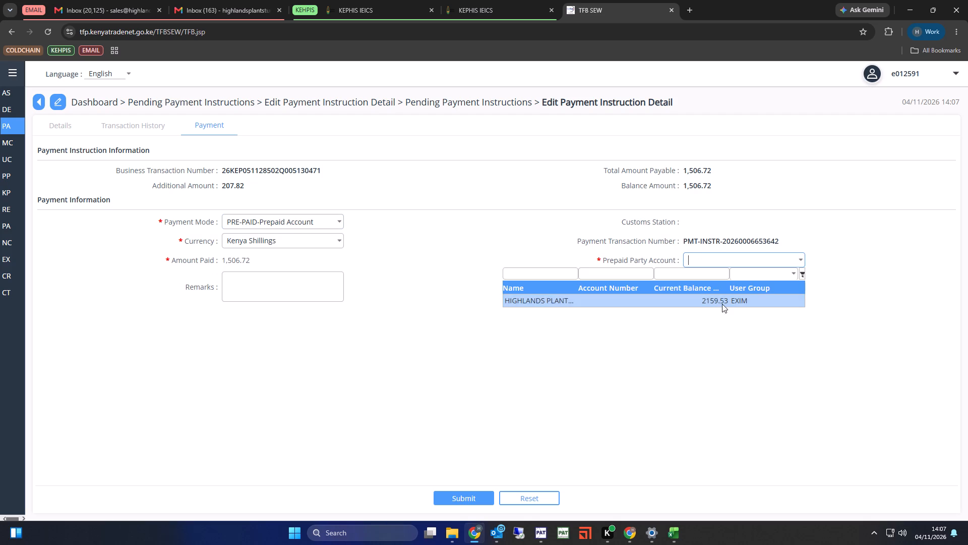
click(719, 302)
click(475, 499)
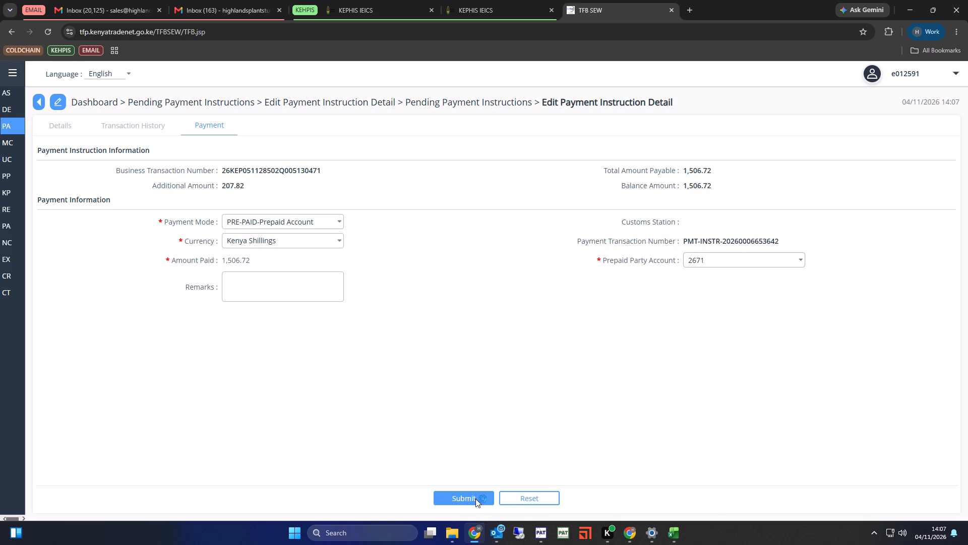
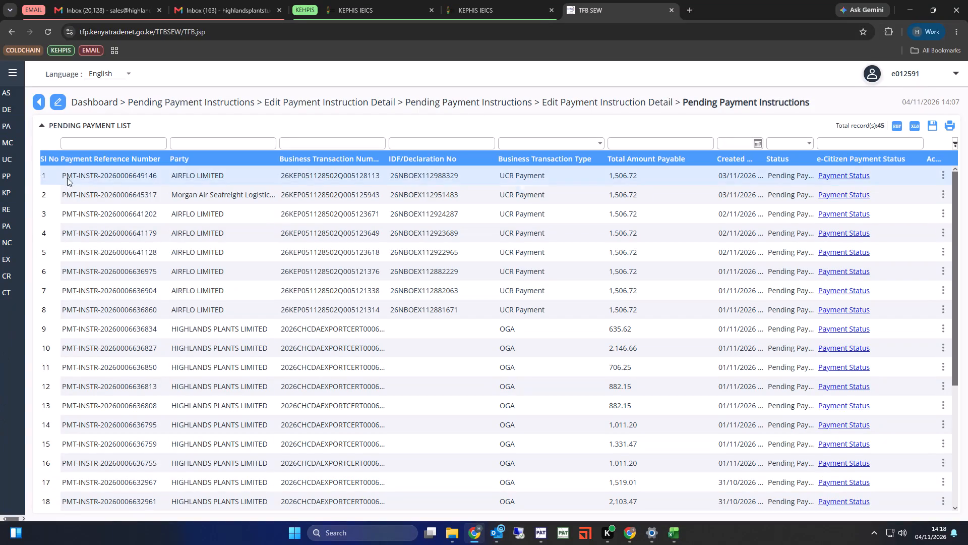
click(22, 127)
click(48, 136)
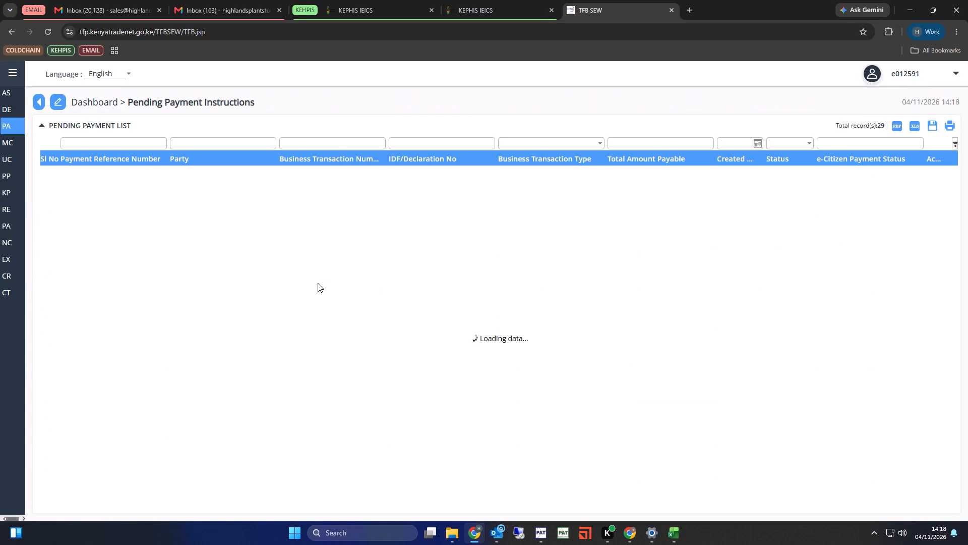
click(547, 173)
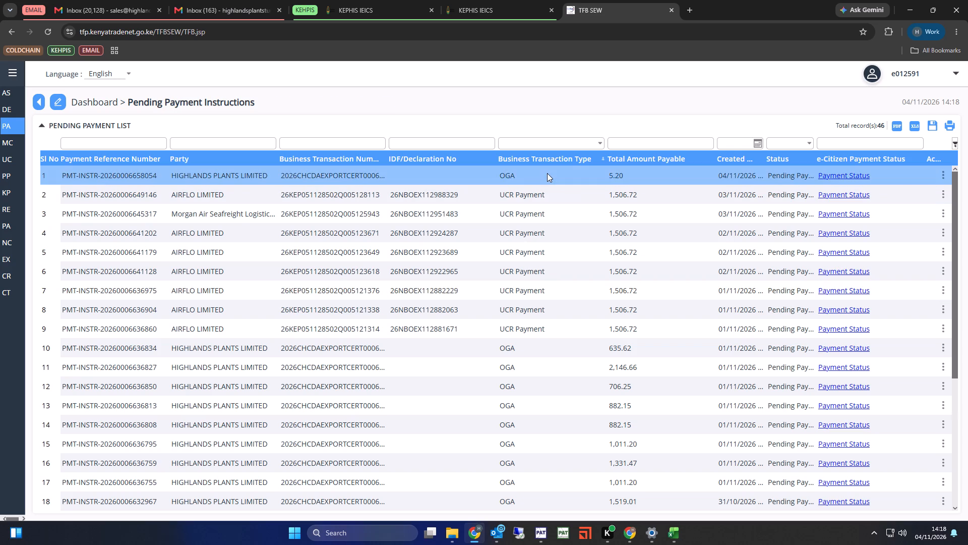
click(207, 121)
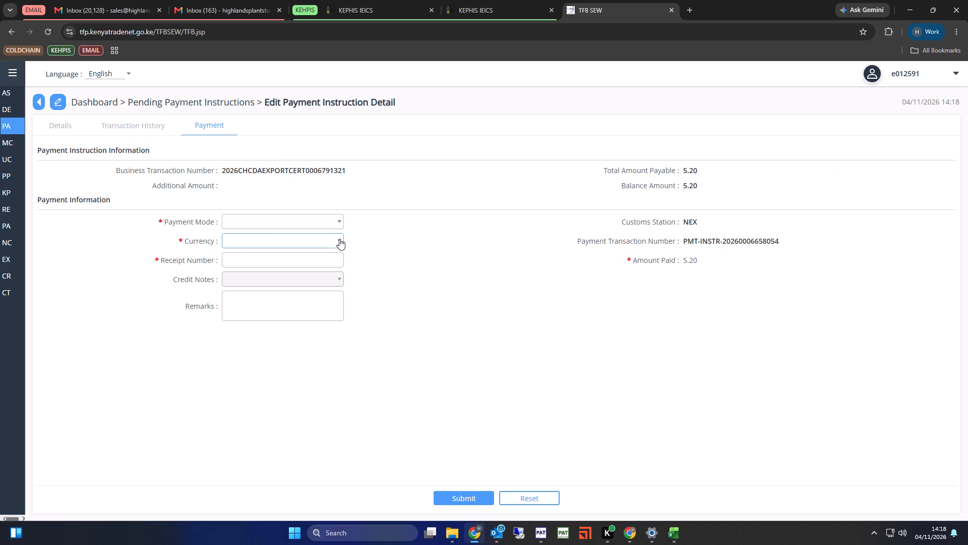
Set the payment to Kenya Shillings with payment mode e-Citizen, and confirm the online payment through the payment gateway.
click(339, 239)
click(316, 253)
click(342, 219)
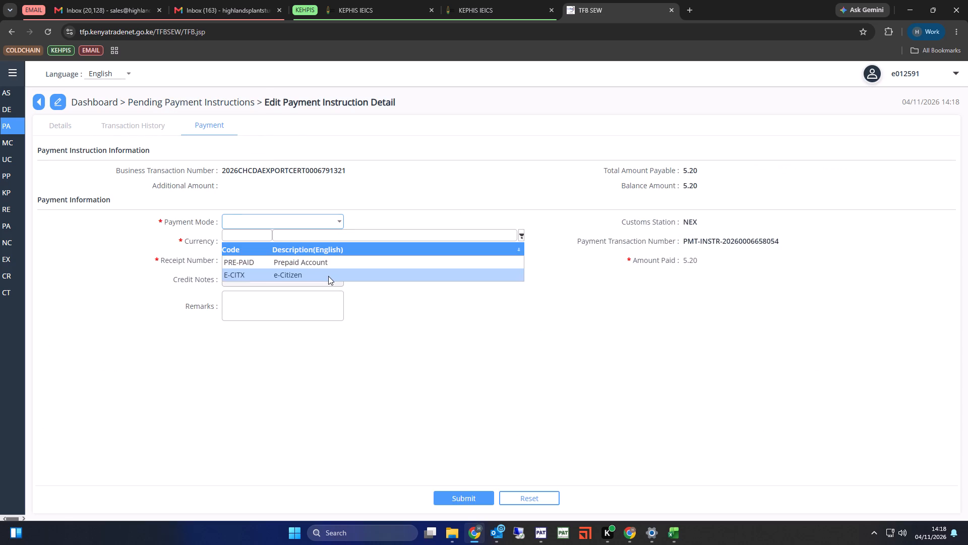
click(328, 276)
click(535, 498)
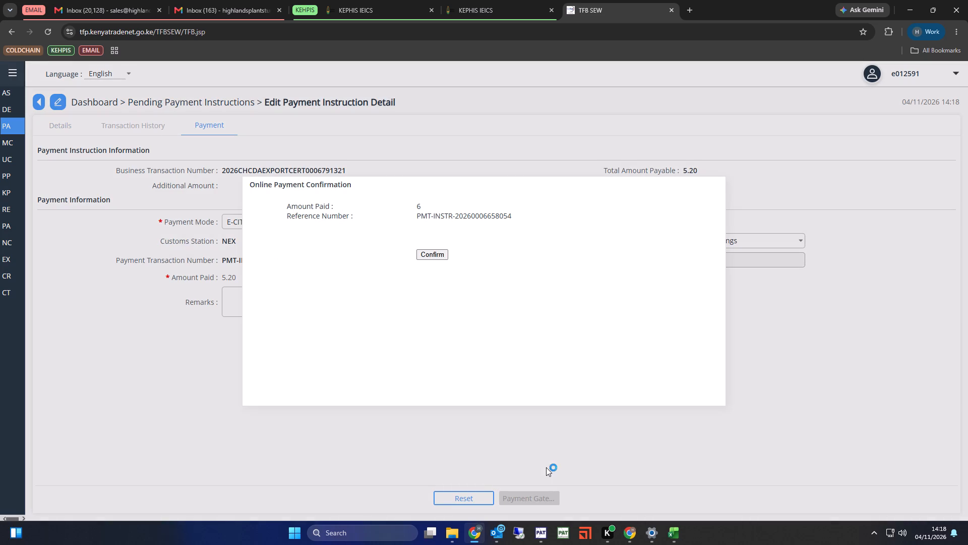
double_click(441, 251)
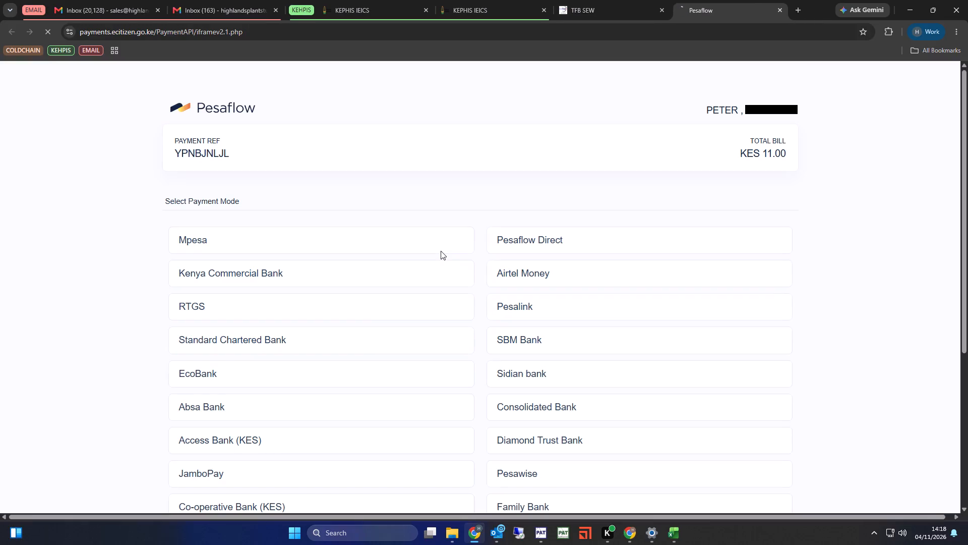
Choose Mpesa as the payment mode for the bill on the Pesaflow checkout page.
click(228, 235)
scroll(230, 236, down, 2)
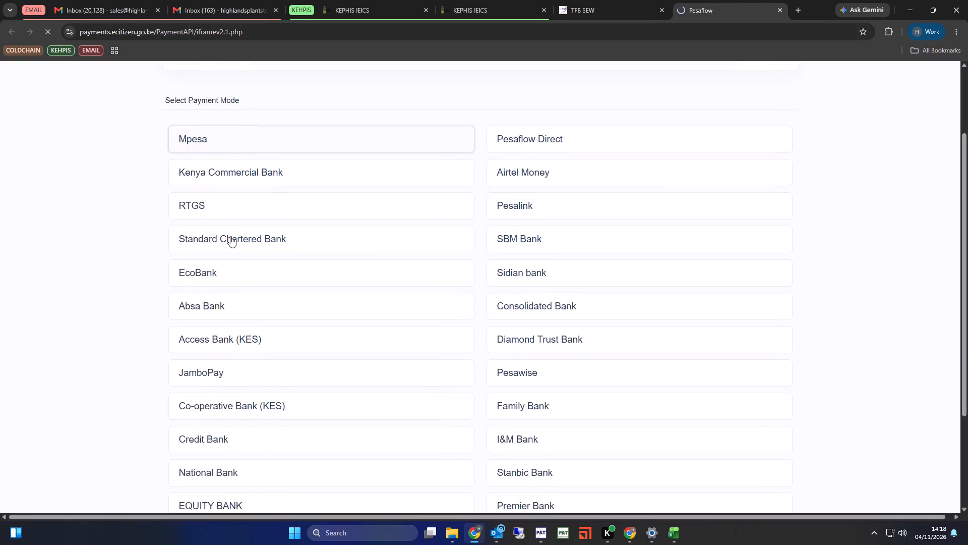
scroll(230, 236, up, 2)
click(252, 235)
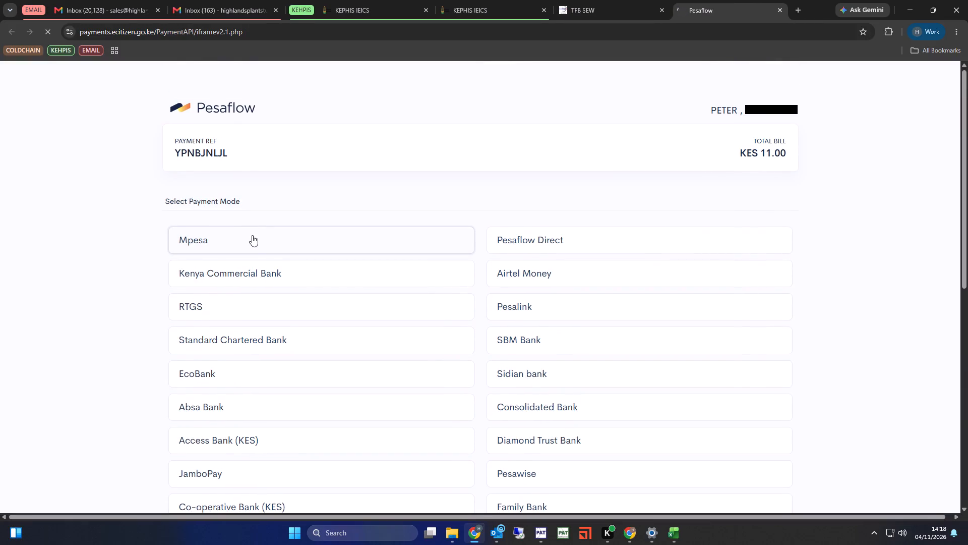
click(268, 238)
click(286, 243)
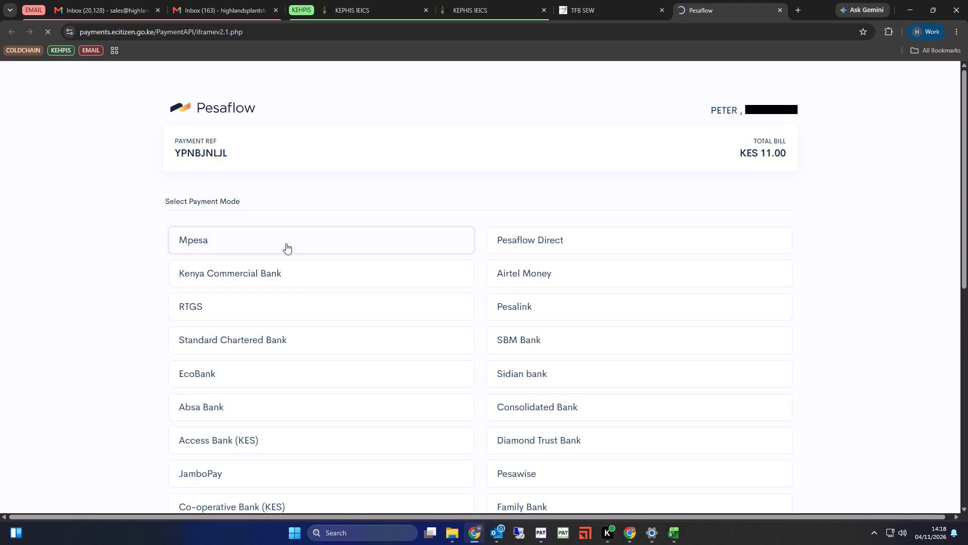
scroll(286, 243, down, 4)
scroll(286, 243, up, 3)
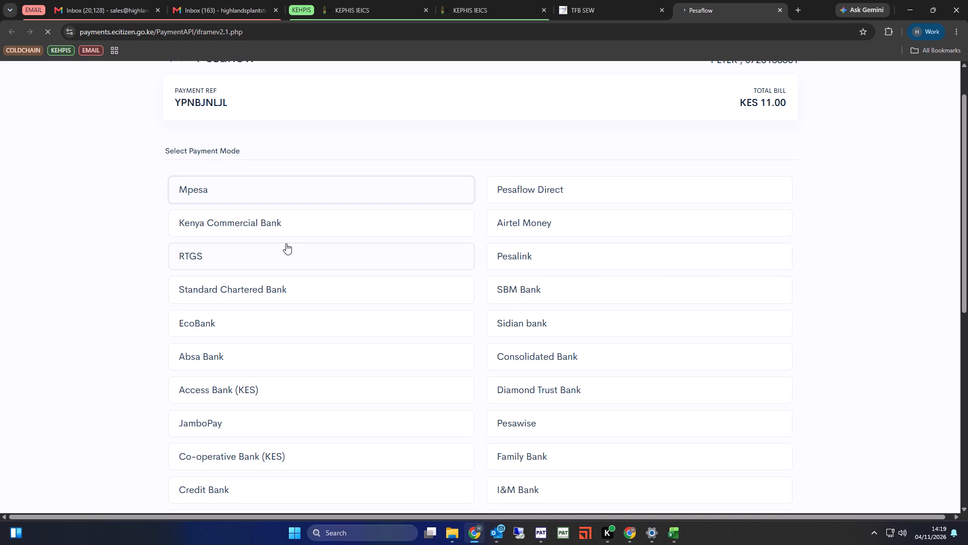
click(282, 186)
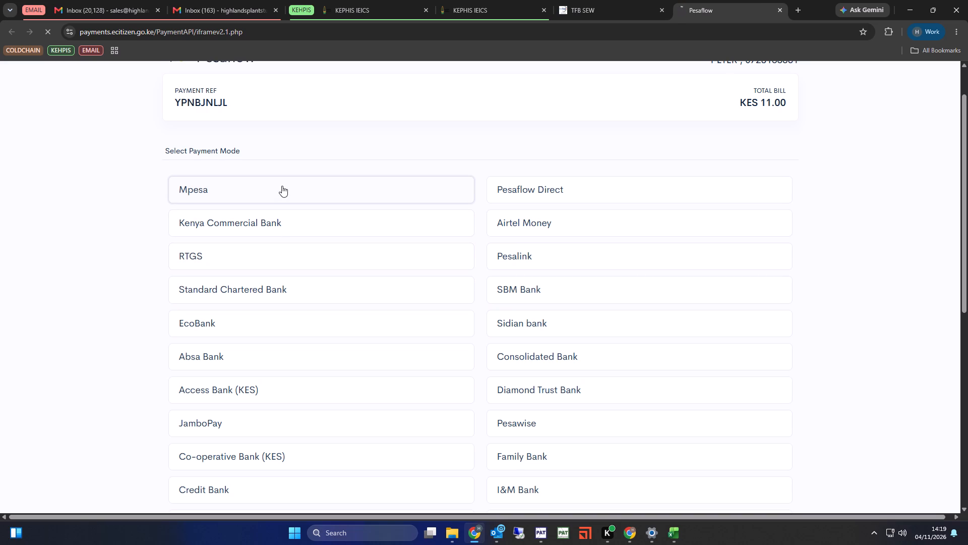
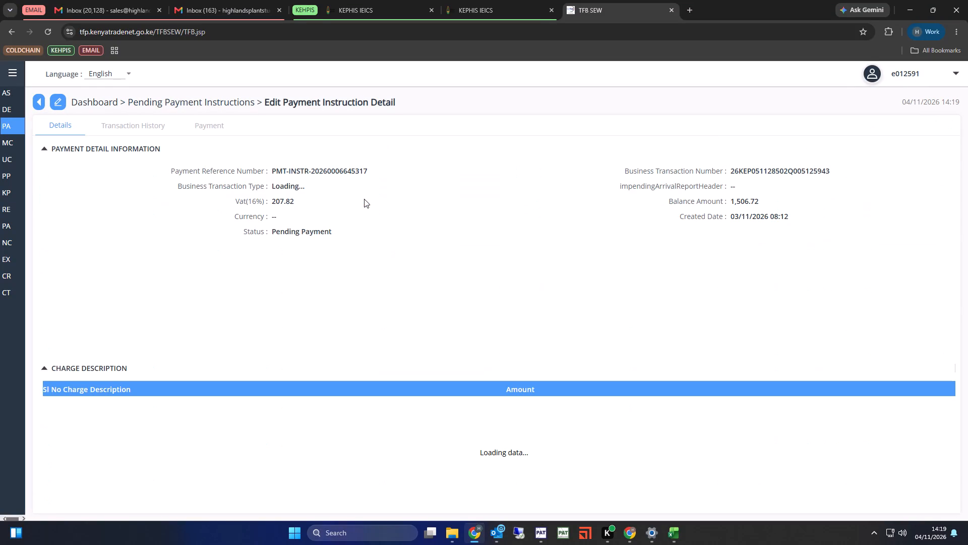
click(206, 124)
click(206, 124)
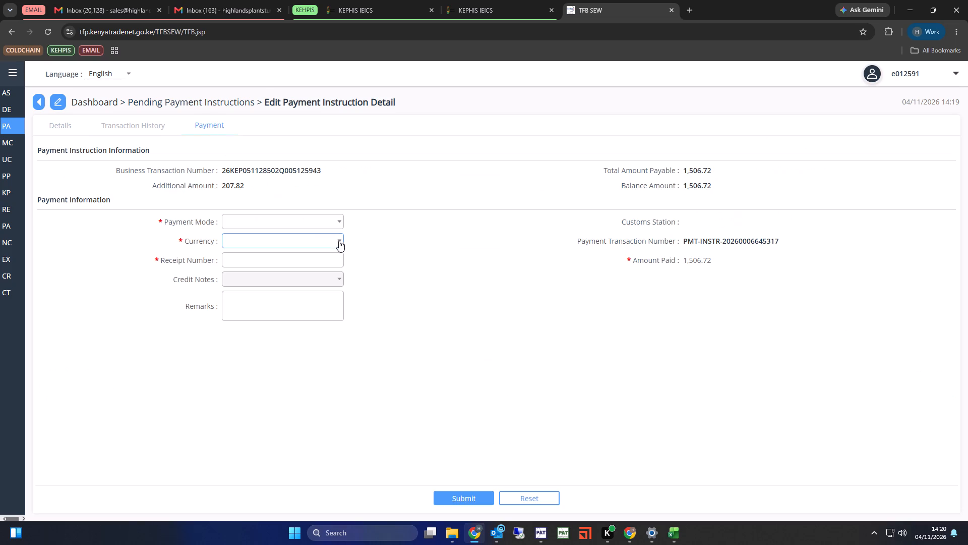
click(339, 241)
click(293, 254)
click(338, 222)
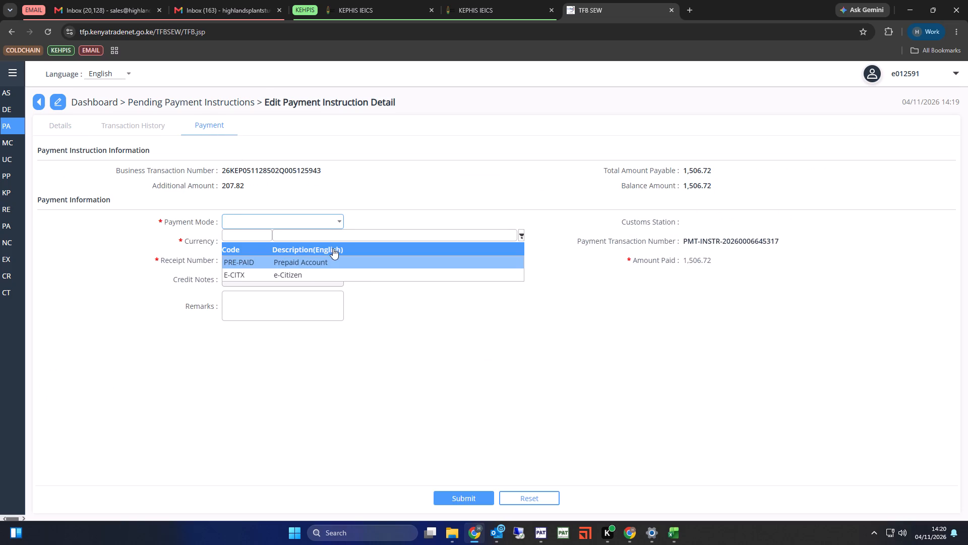
click(328, 274)
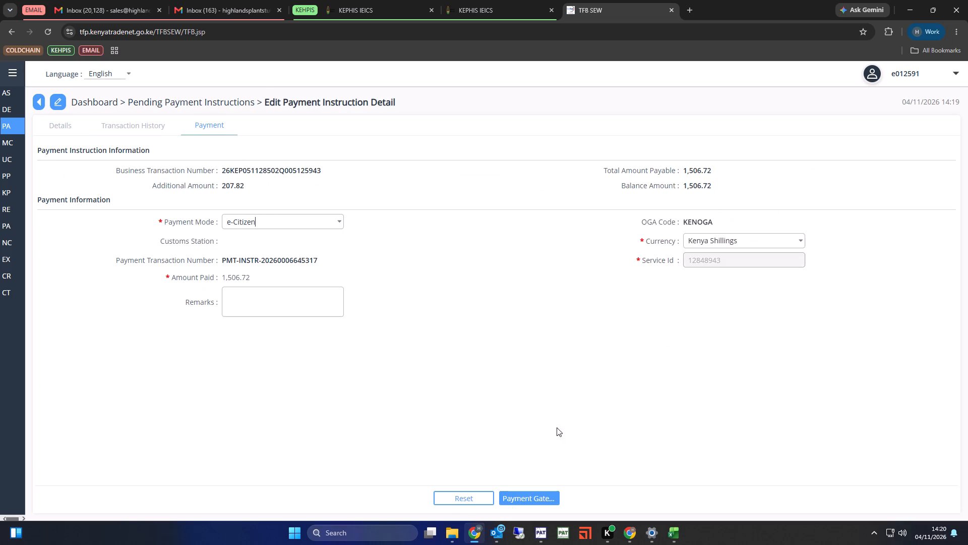
click(530, 496)
double_click(432, 256)
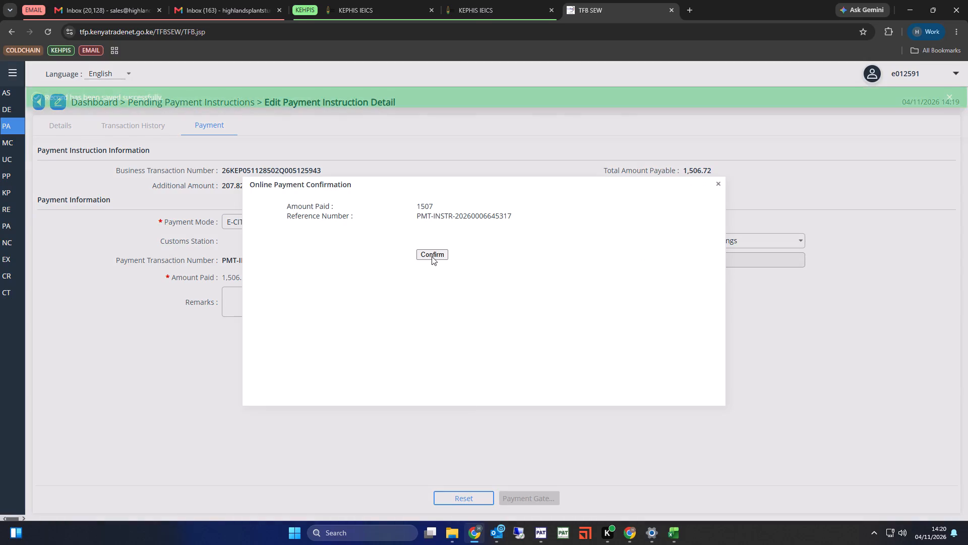
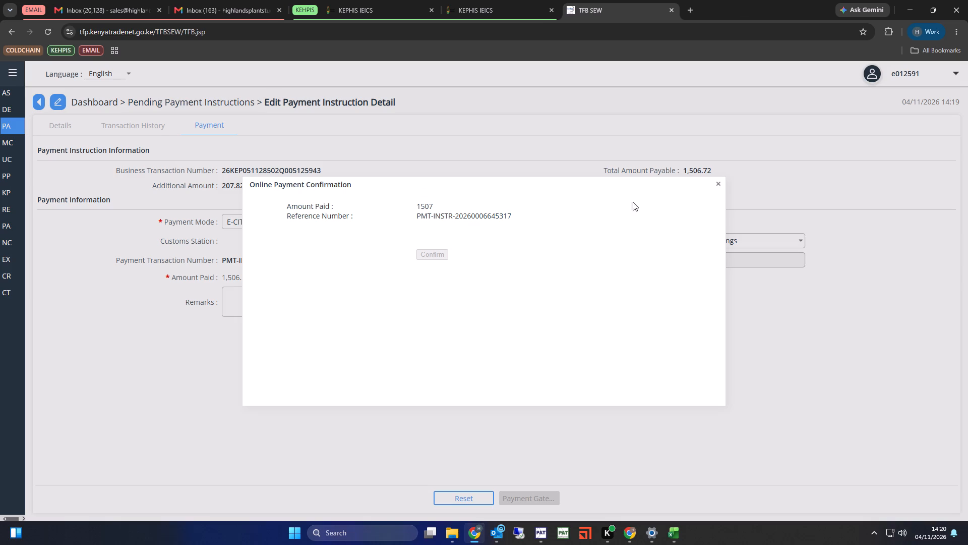
Close the online payment confirmation for the UCR instruction and return to the list of pending payment instructions.
click(718, 183)
click(39, 99)
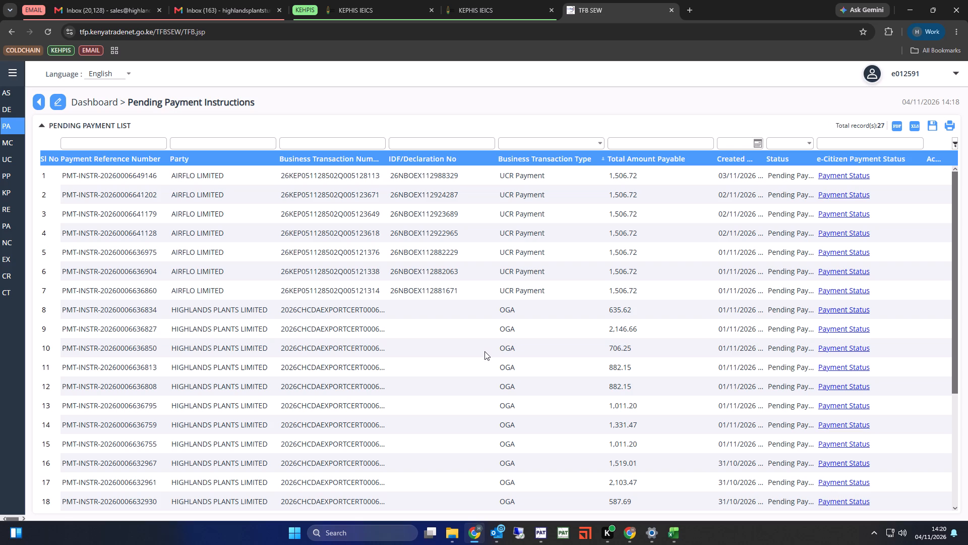
scroll(403, 390, down, 12)
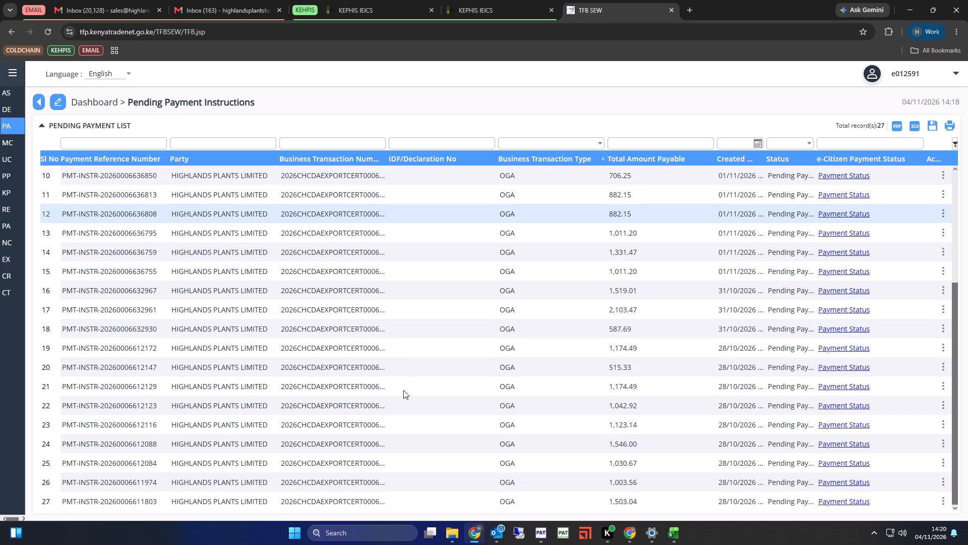
scroll(403, 390, up, 7)
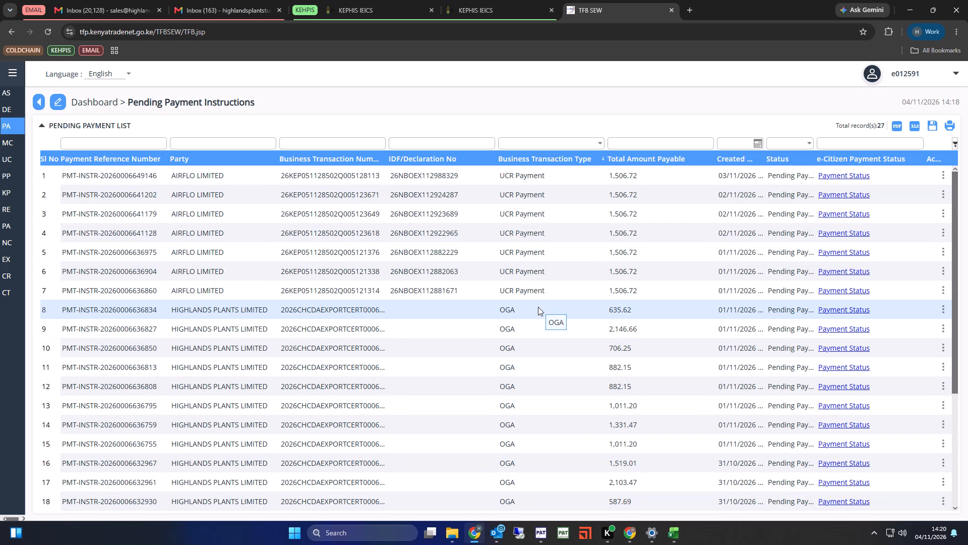
scroll(519, 371, down, 16)
scroll(519, 371, up, 5)
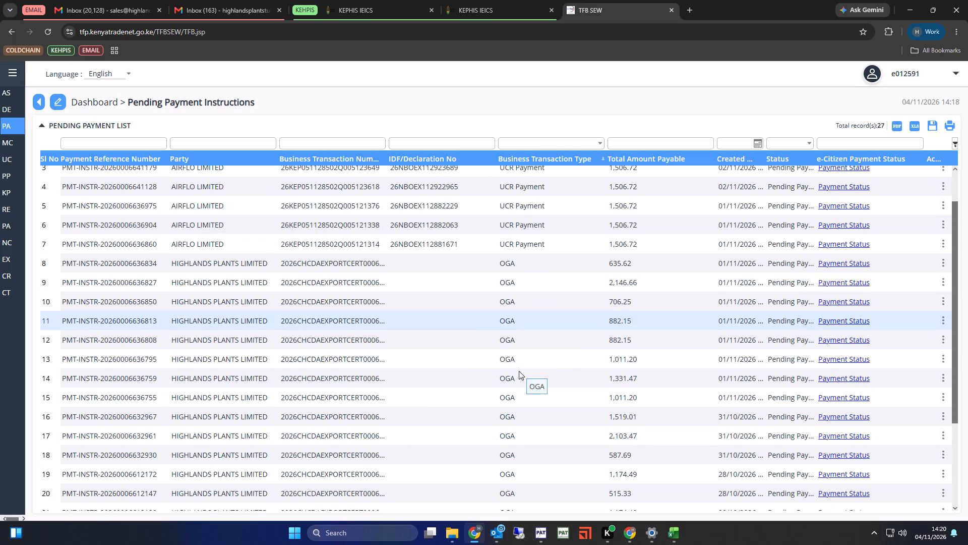
click(562, 264)
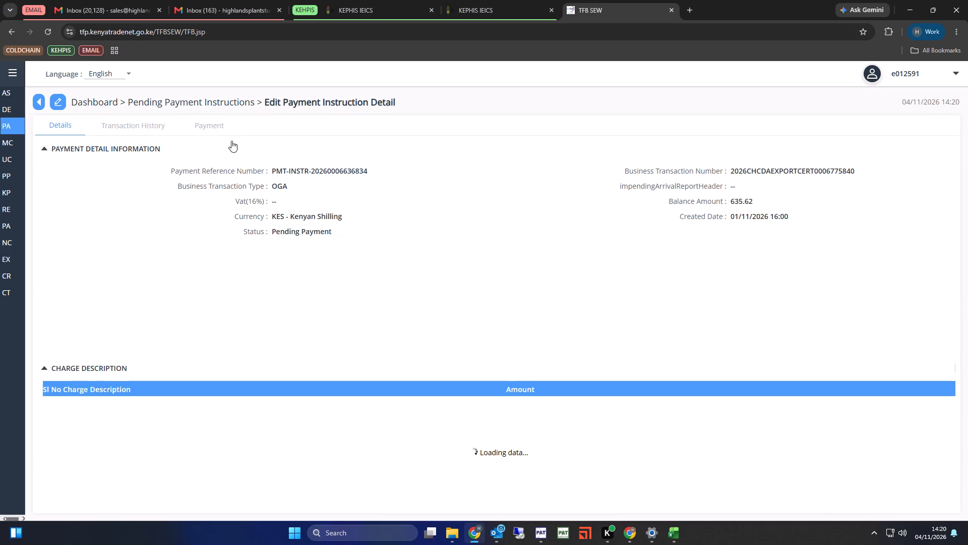
Set the OGA instruction's payment to Kenya Shillings with payment mode e-Citizen, and confirm the online payment through the payment gateway.
click(218, 128)
click(340, 239)
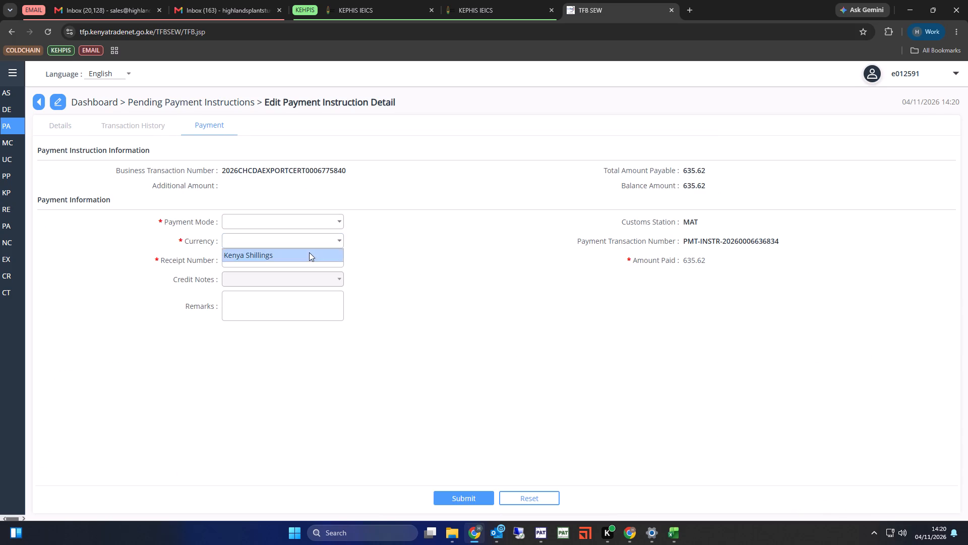
click(309, 252)
click(342, 222)
click(316, 274)
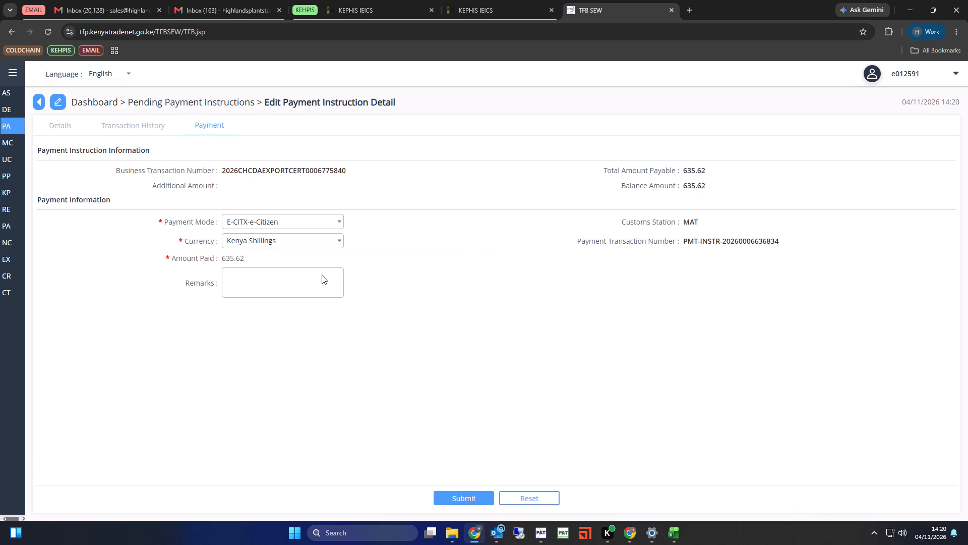
click(520, 498)
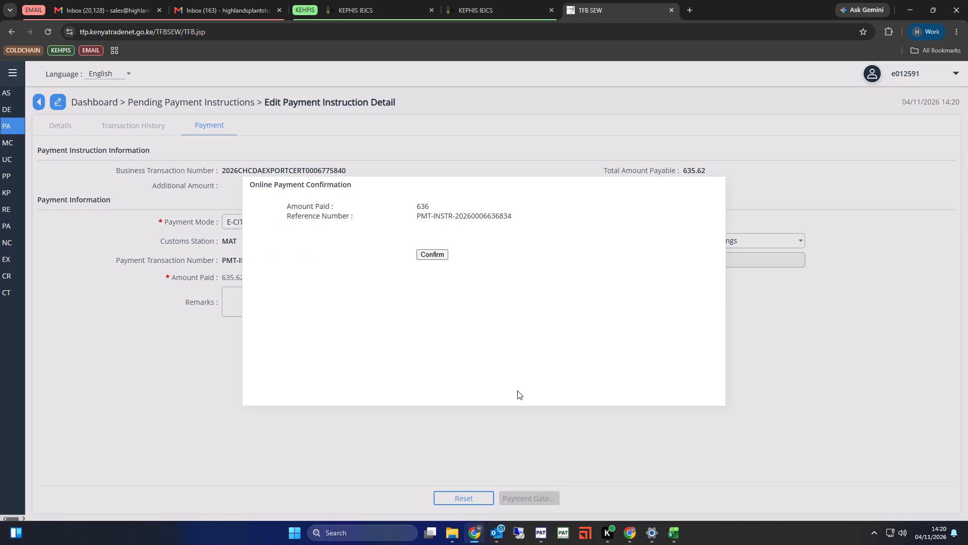
double_click(440, 255)
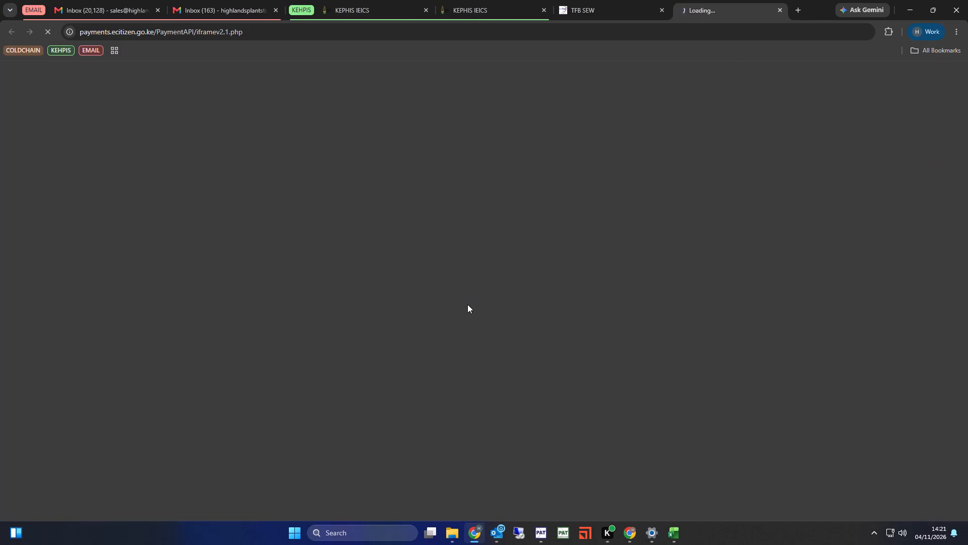
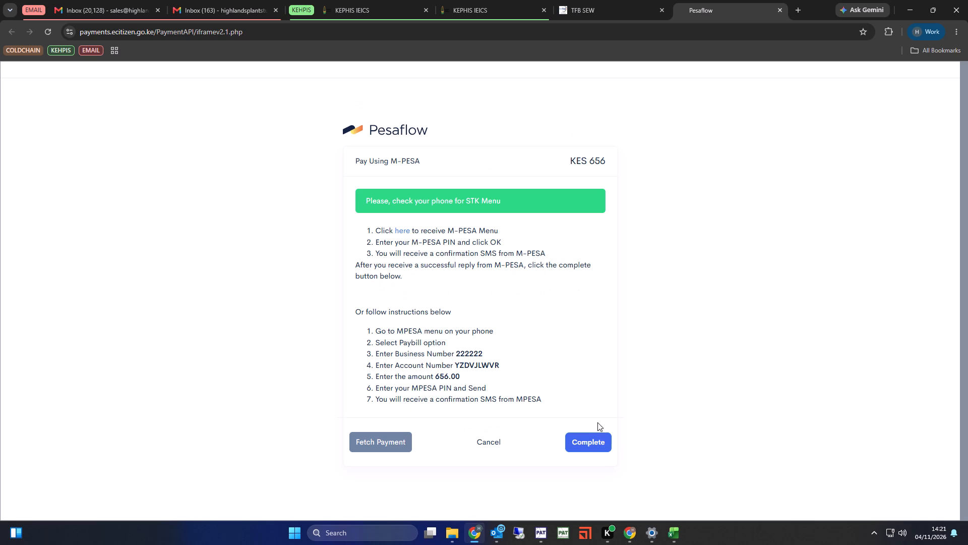
Complete the M-PESA payment on Pesaflow, close the online payment confirmation in TFB SEW, and return to the pending payment instructions list.
click(600, 437)
click(602, 11)
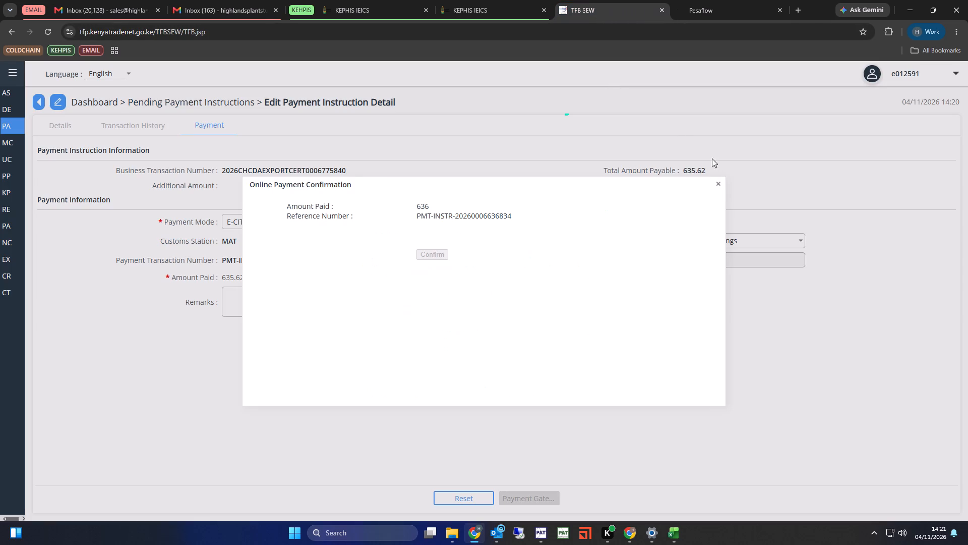
click(717, 184)
click(36, 102)
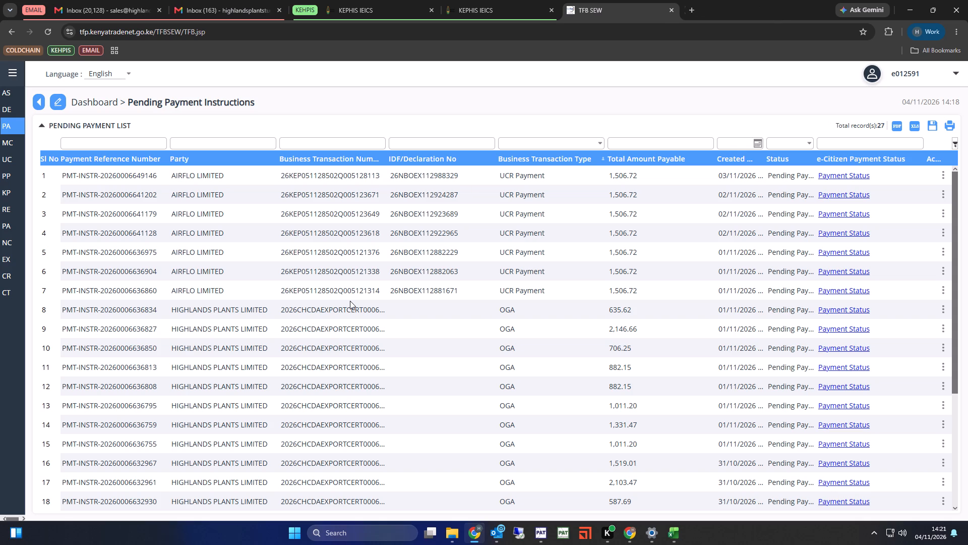
click(550, 334)
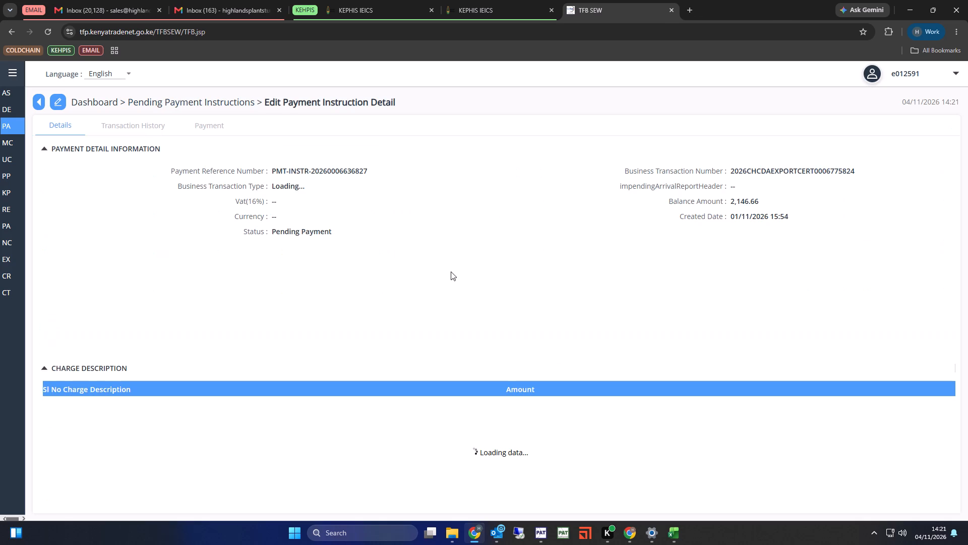
click(205, 123)
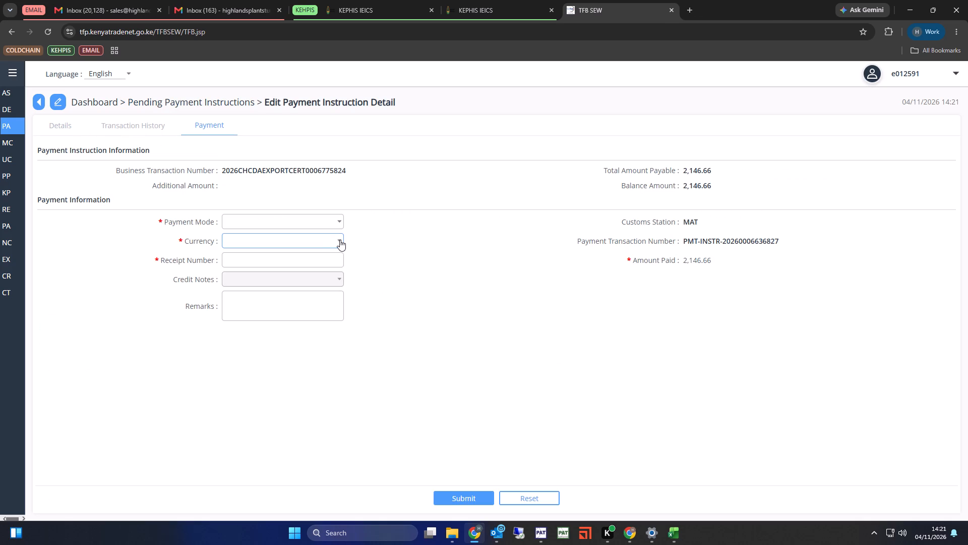
click(339, 240)
click(320, 255)
click(338, 219)
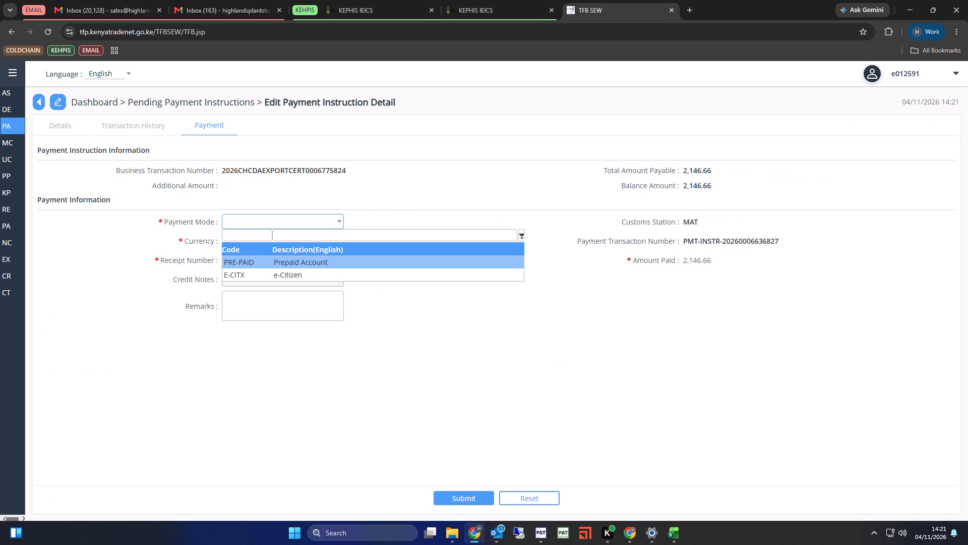
click(327, 272)
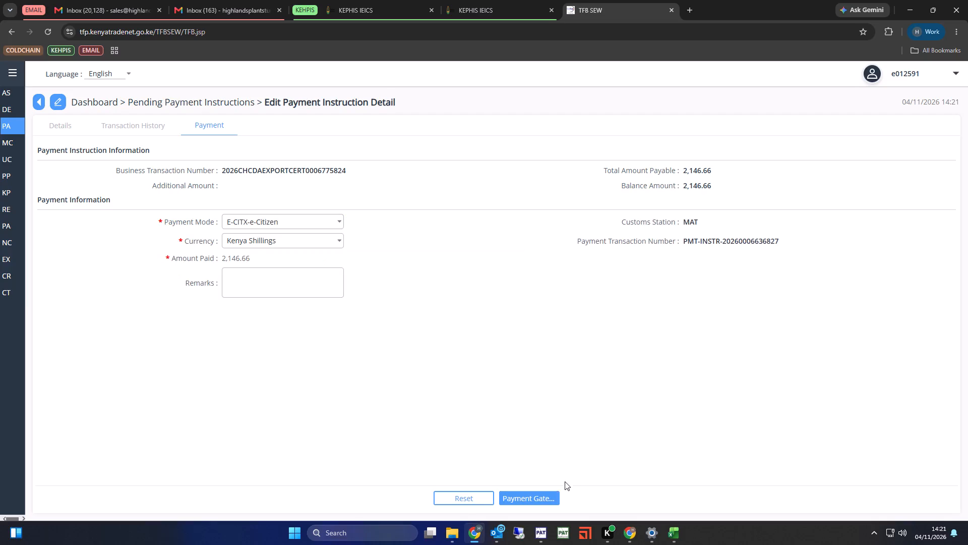
click(536, 500)
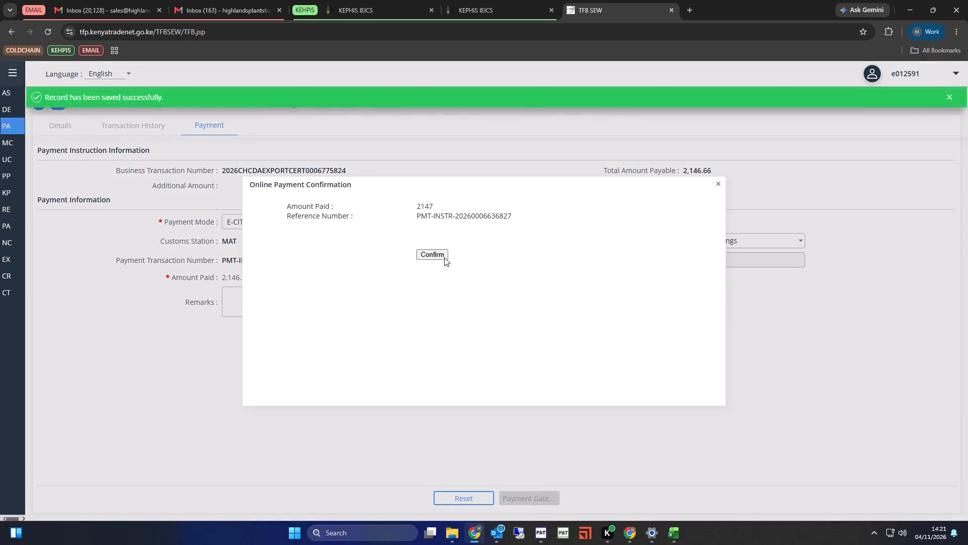
double_click(442, 256)
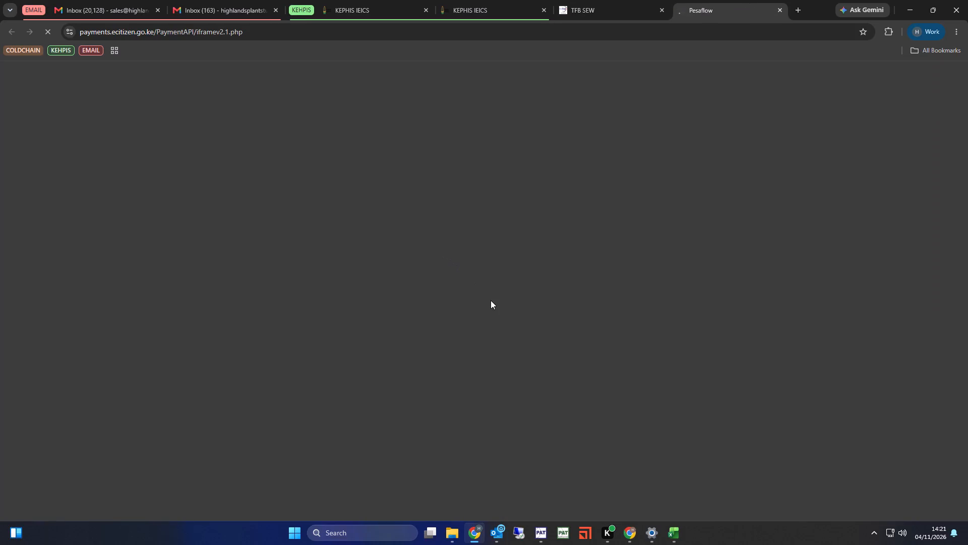
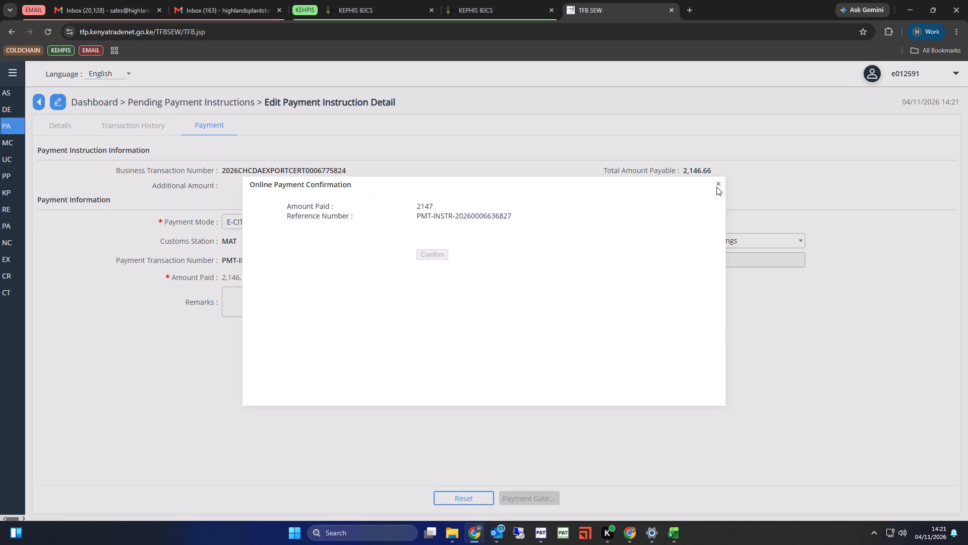
click(719, 182)
click(36, 101)
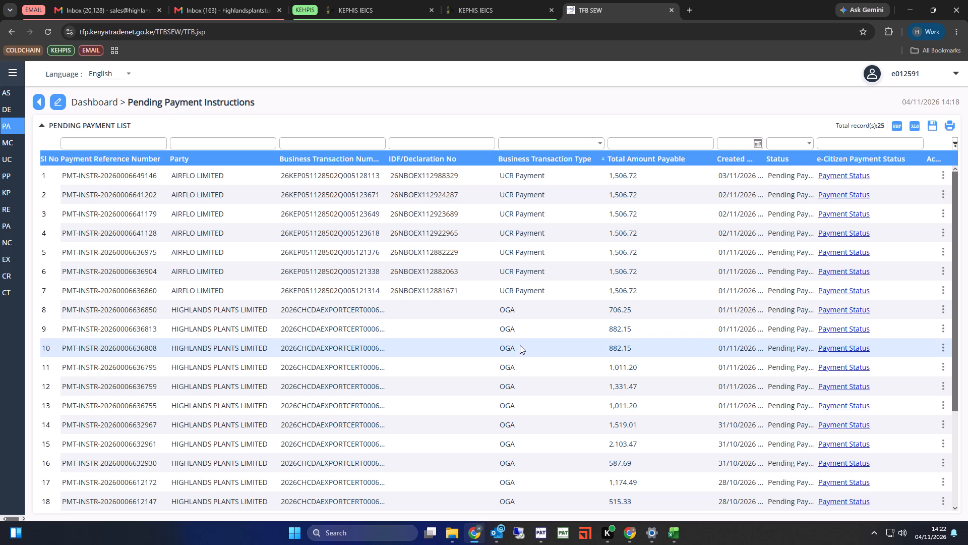
click(539, 351)
click(204, 123)
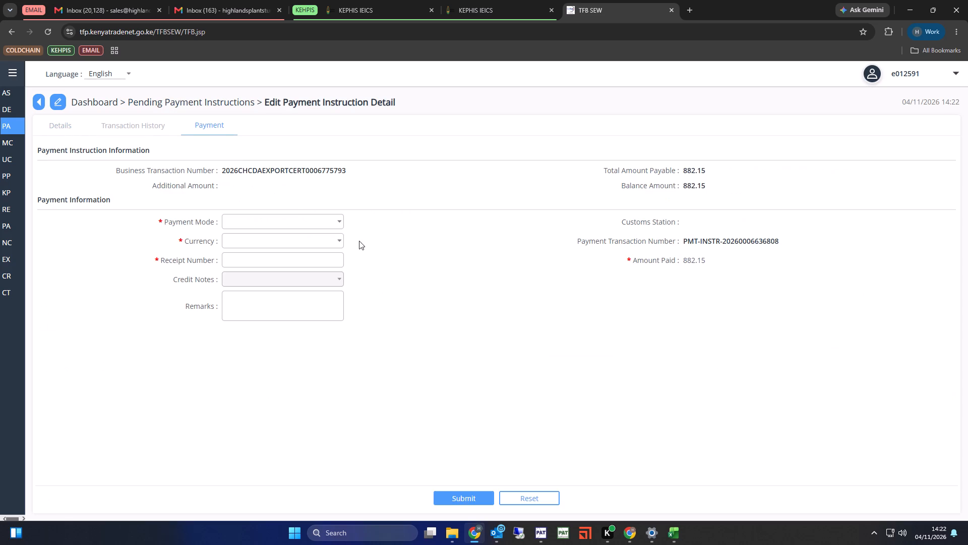
click(339, 239)
click(339, 241)
click(320, 253)
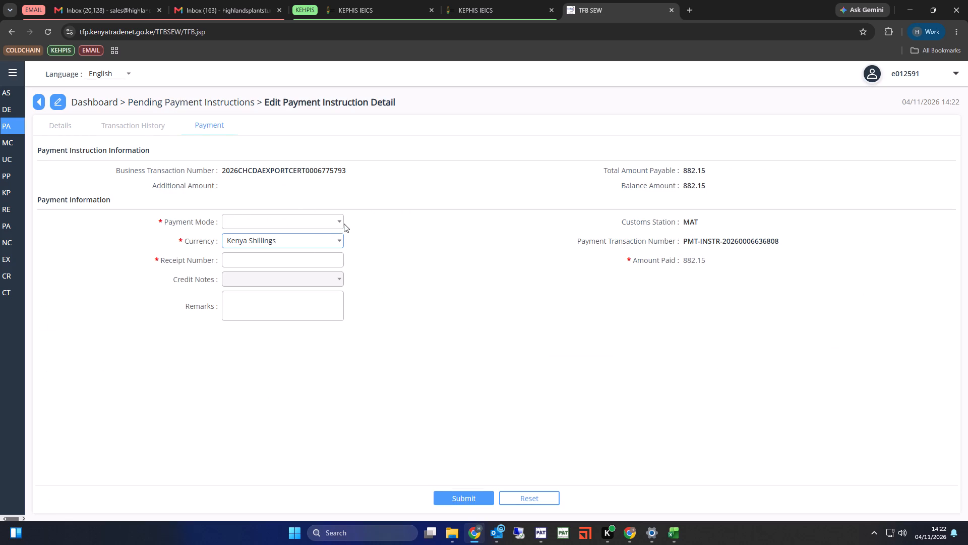
click(340, 222)
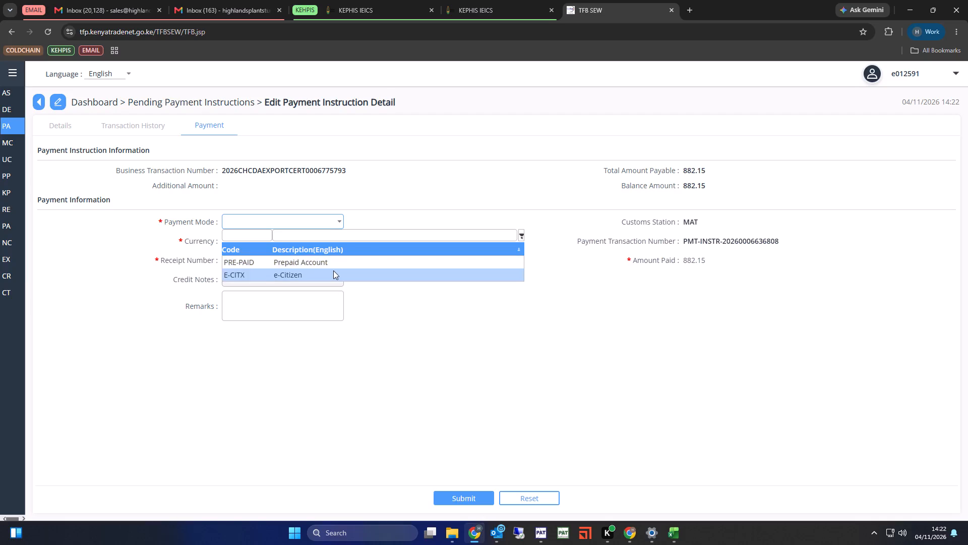
click(333, 270)
click(532, 493)
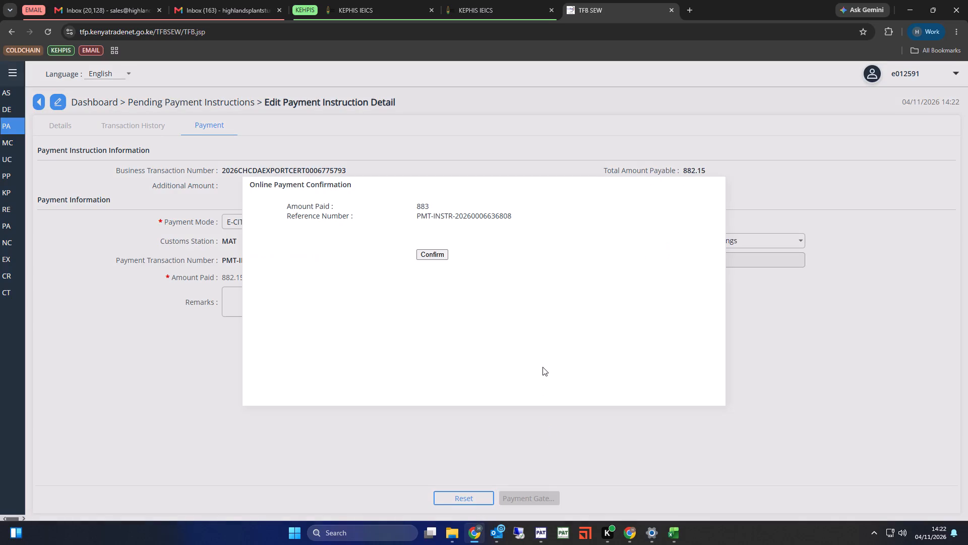
click(441, 251)
click(441, 254)
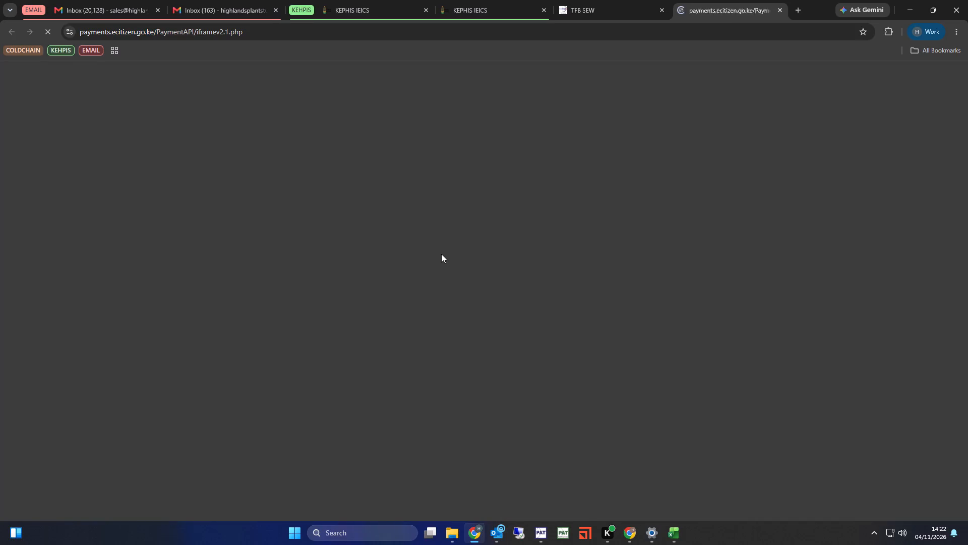
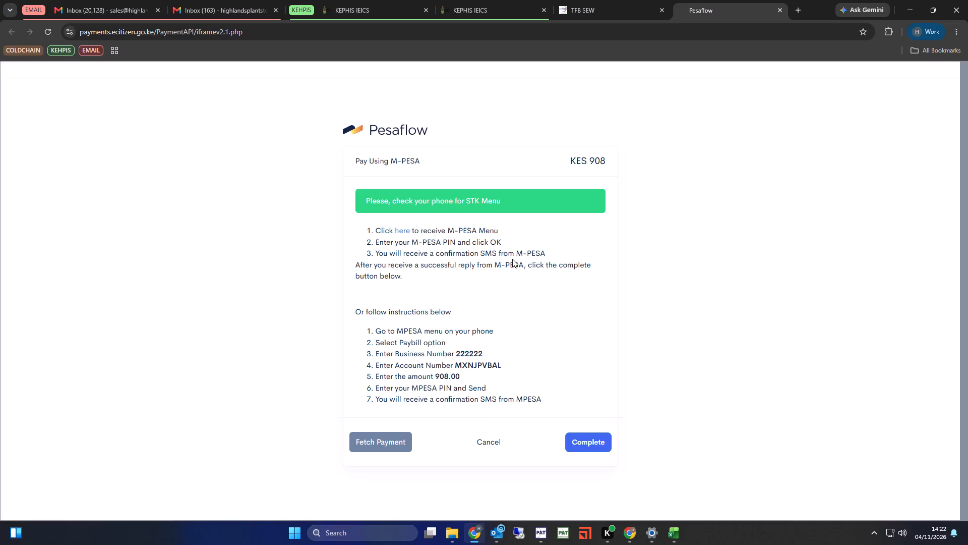
click(592, 440)
click(614, 9)
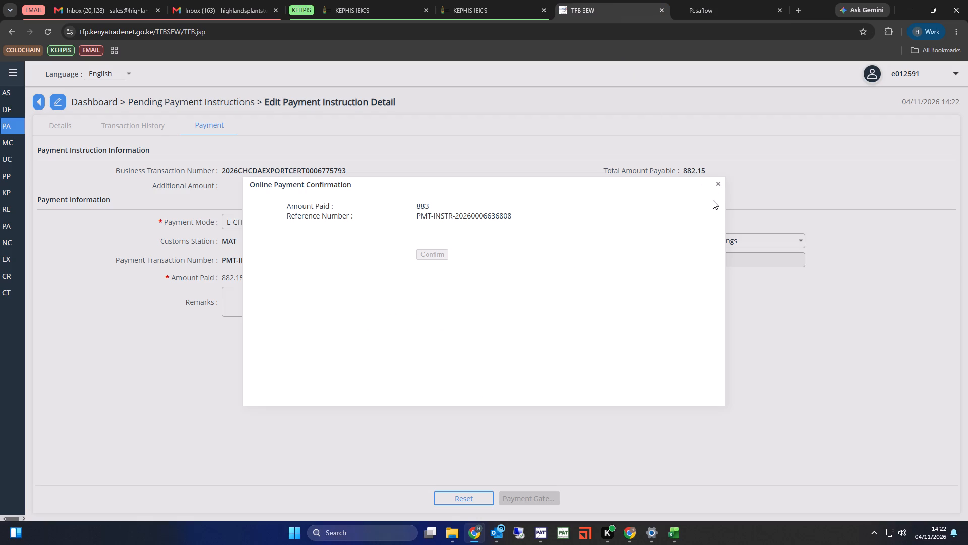
click(717, 183)
click(37, 98)
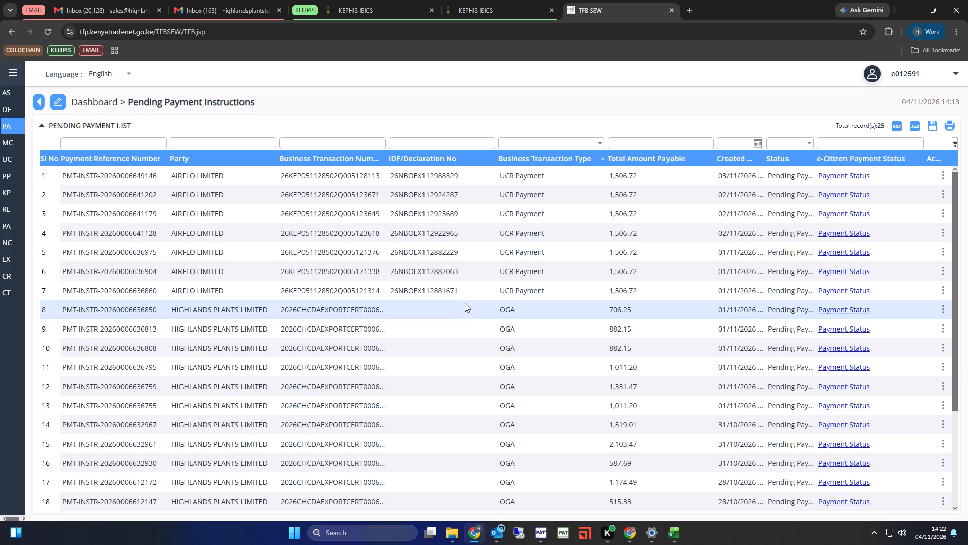
click(582, 314)
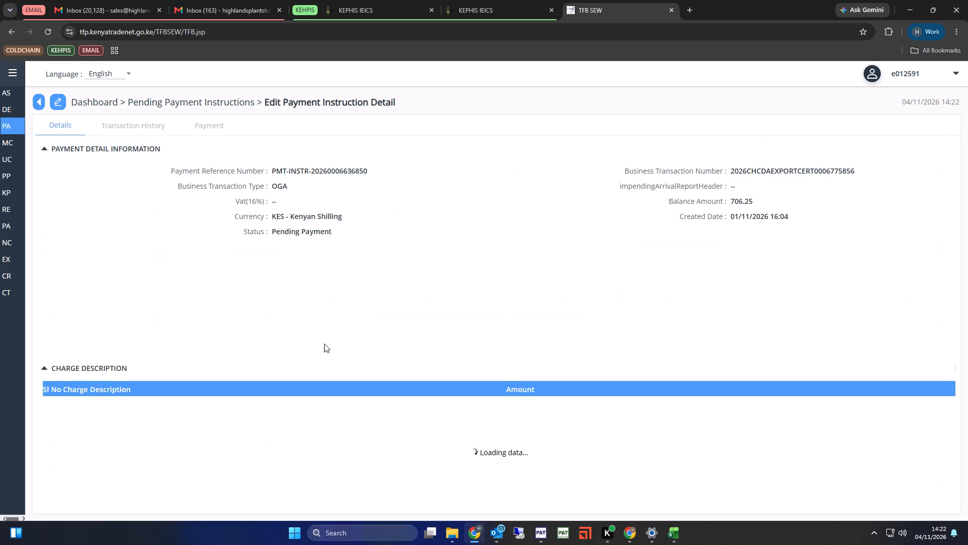
click(215, 125)
click(339, 239)
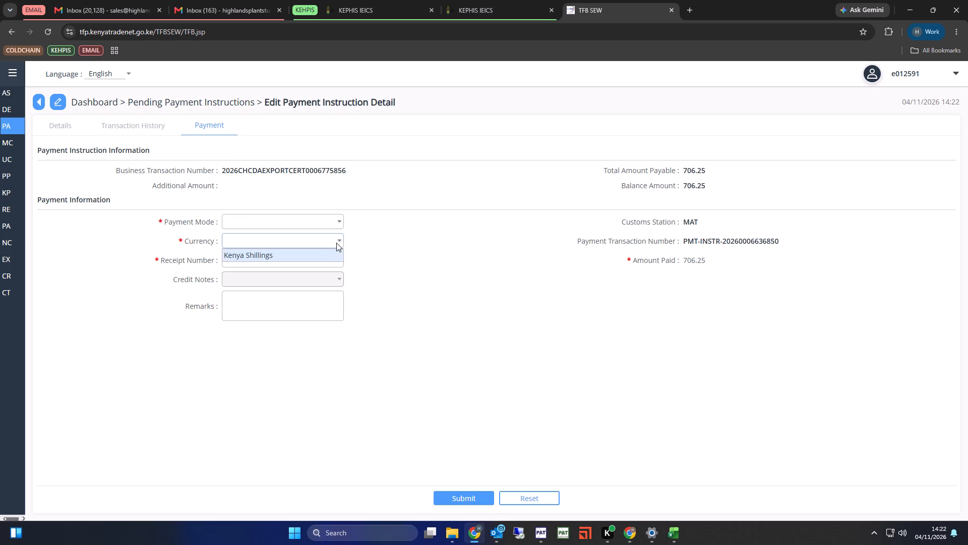
click(323, 253)
click(340, 218)
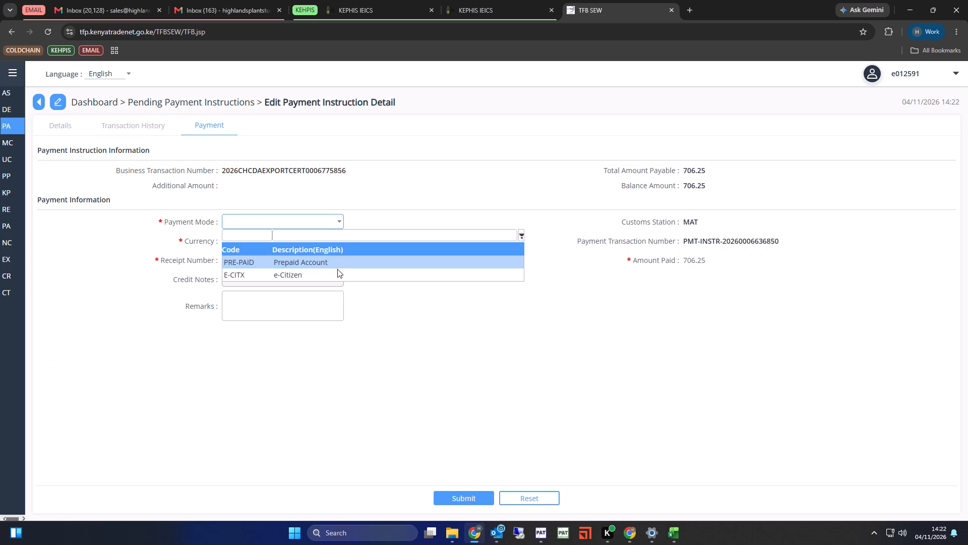
click(337, 269)
click(530, 497)
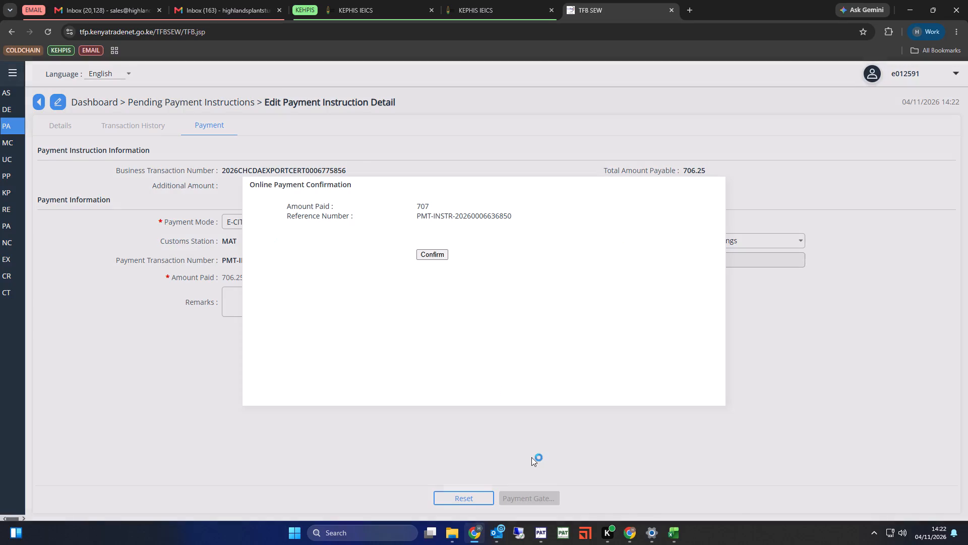
click(437, 252)
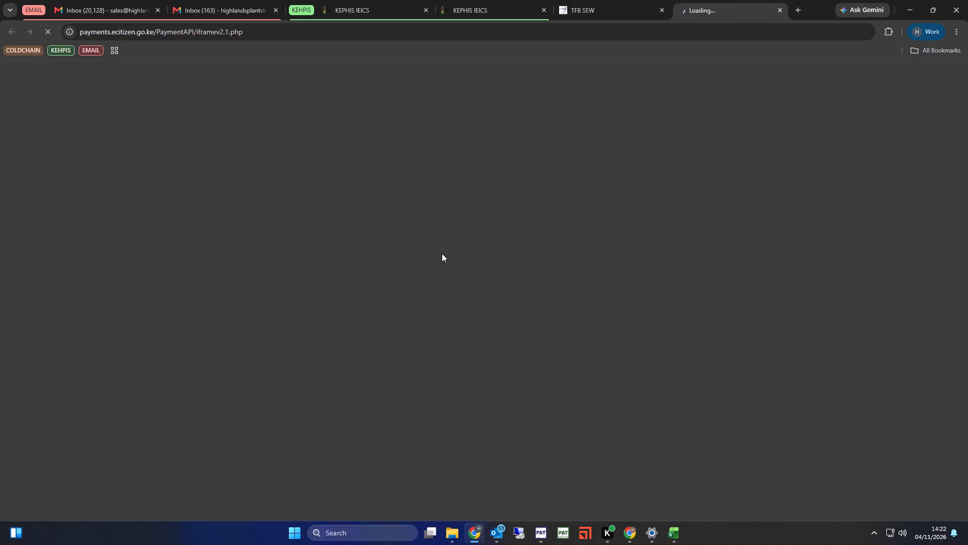
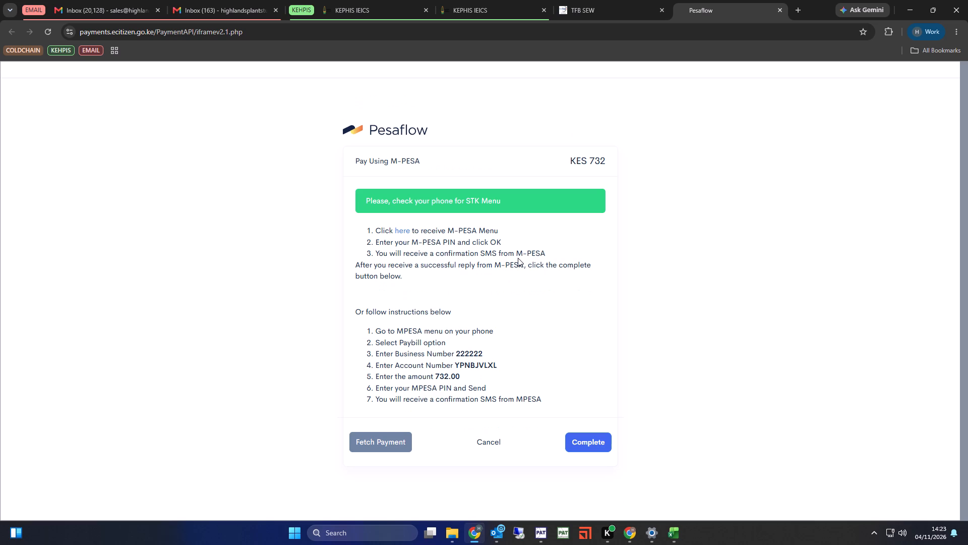
click(591, 435)
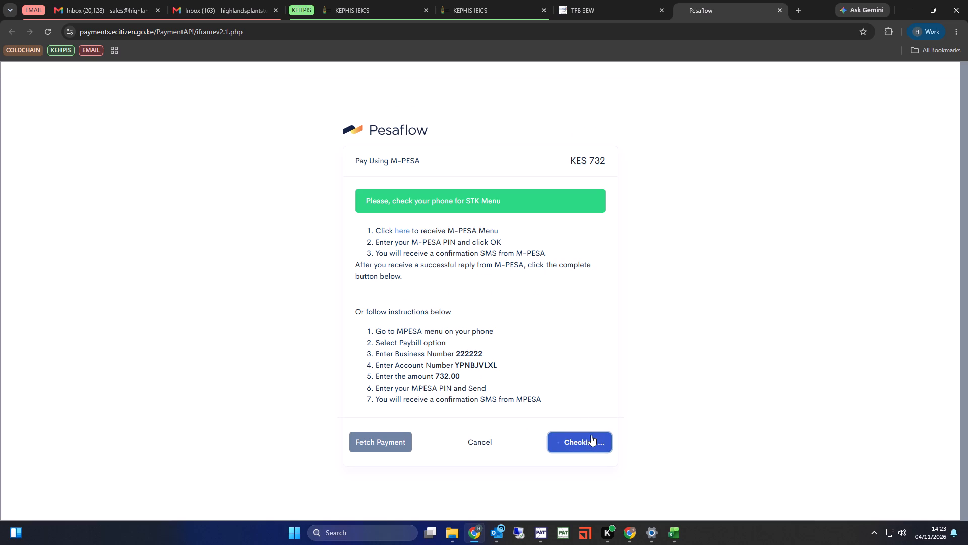
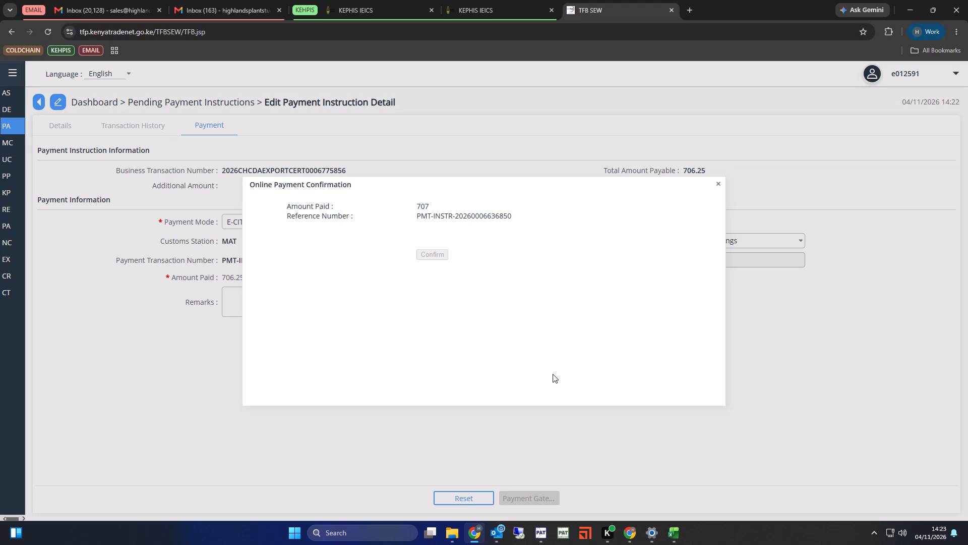
click(718, 185)
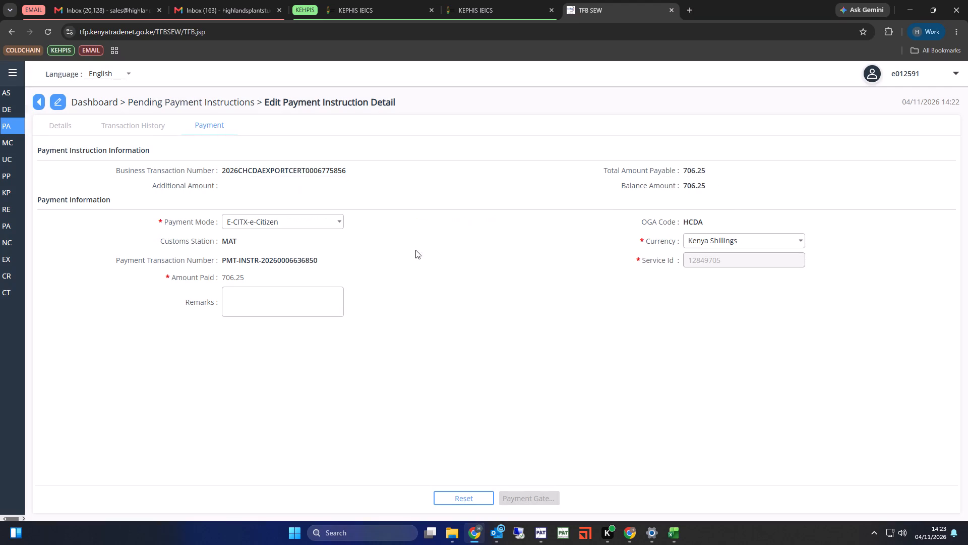
click(36, 100)
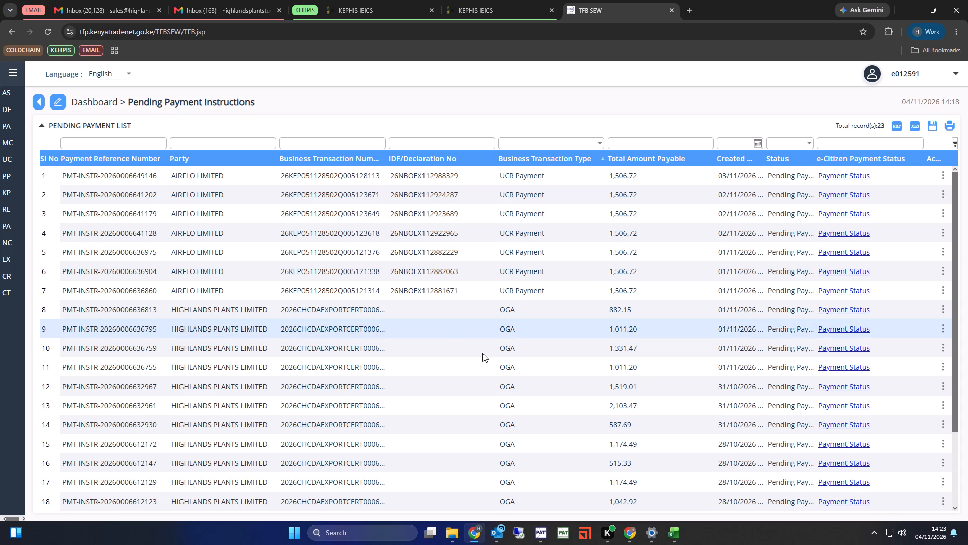
scroll(510, 374, down, 2)
scroll(510, 374, up, 2)
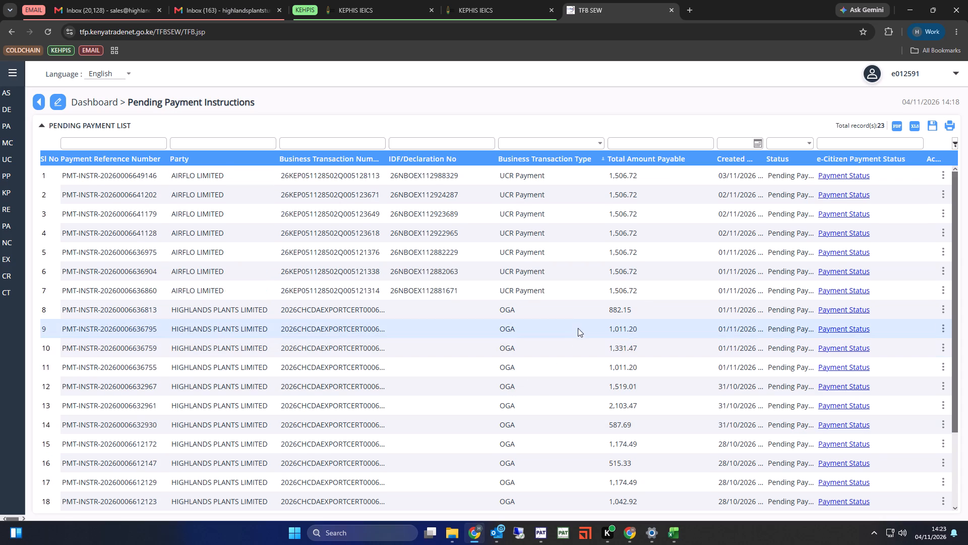
click(579, 325)
click(213, 130)
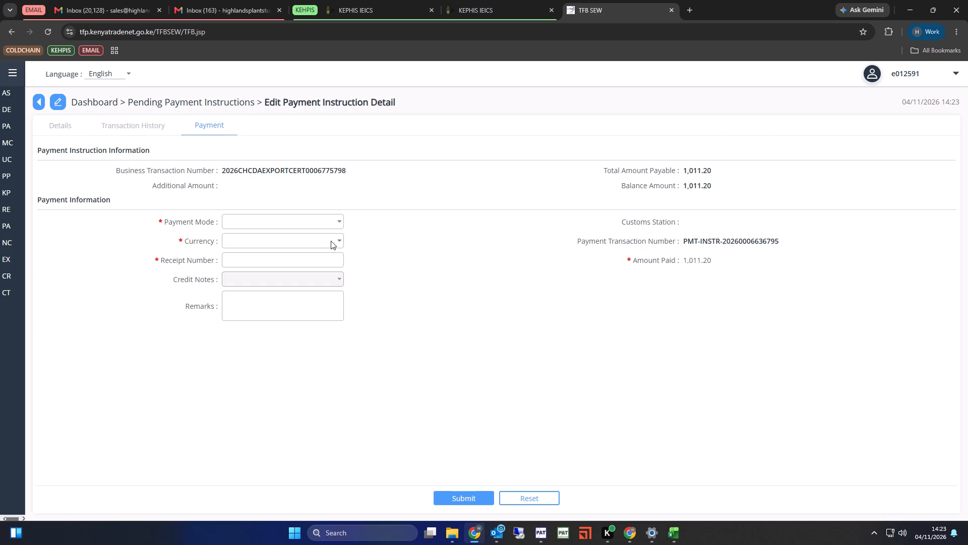
Submit the instruction to the payment gateway in Kenya Shillings with e-Citizen as payment mode, confirming the online payment of 1012.
click(340, 237)
click(324, 256)
click(340, 220)
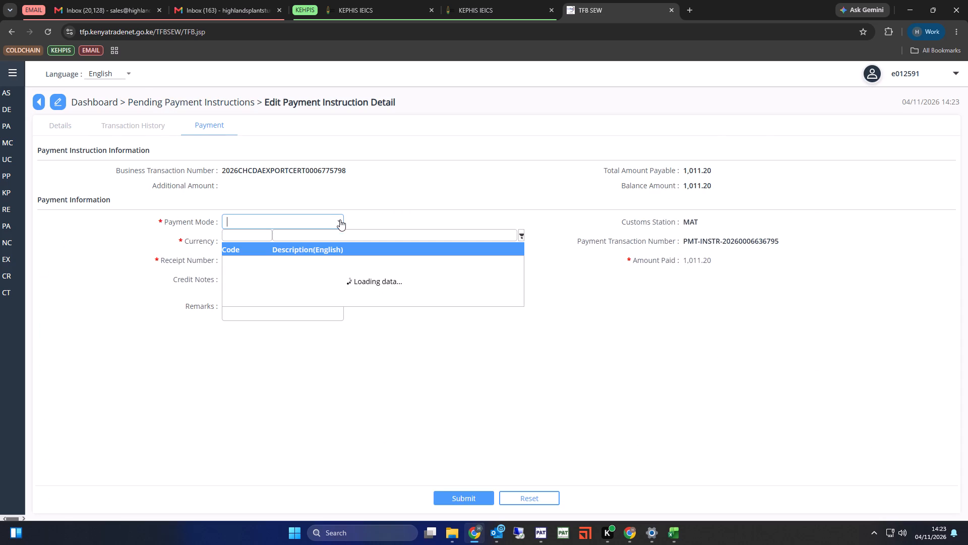
click(323, 271)
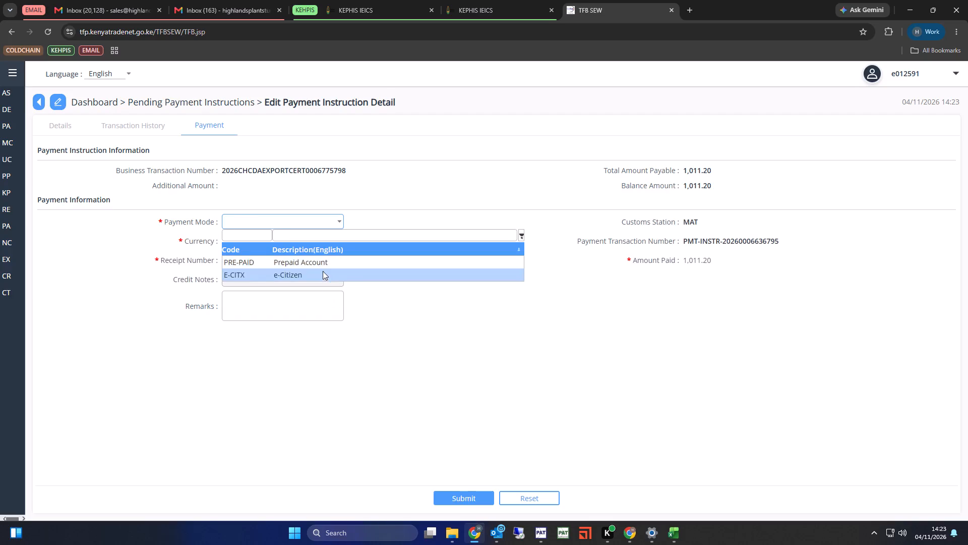
click(518, 495)
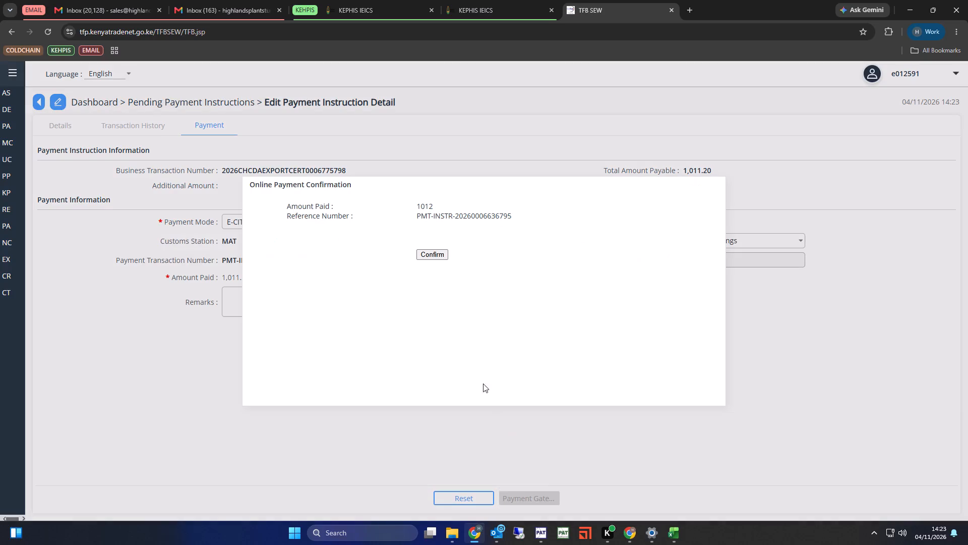
click(436, 254)
click(436, 254)
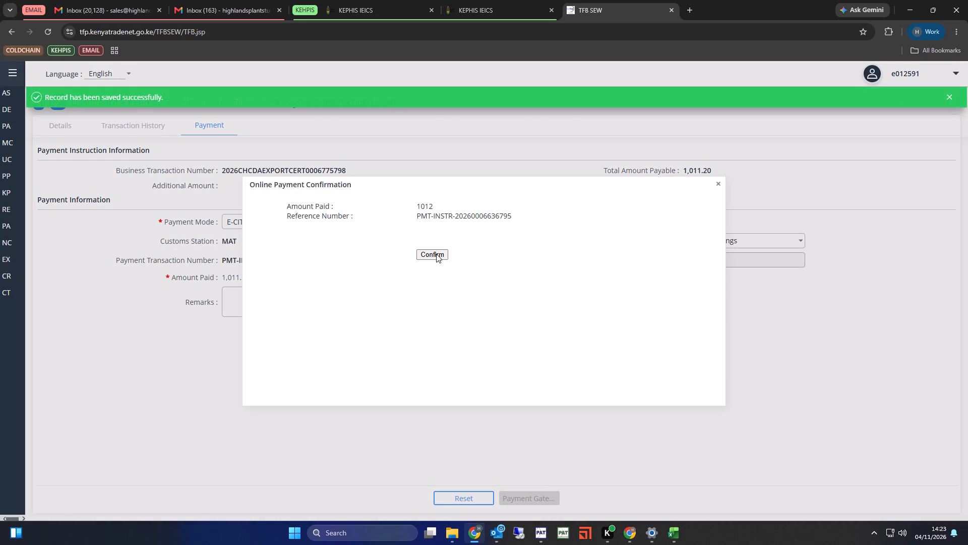
click(436, 254)
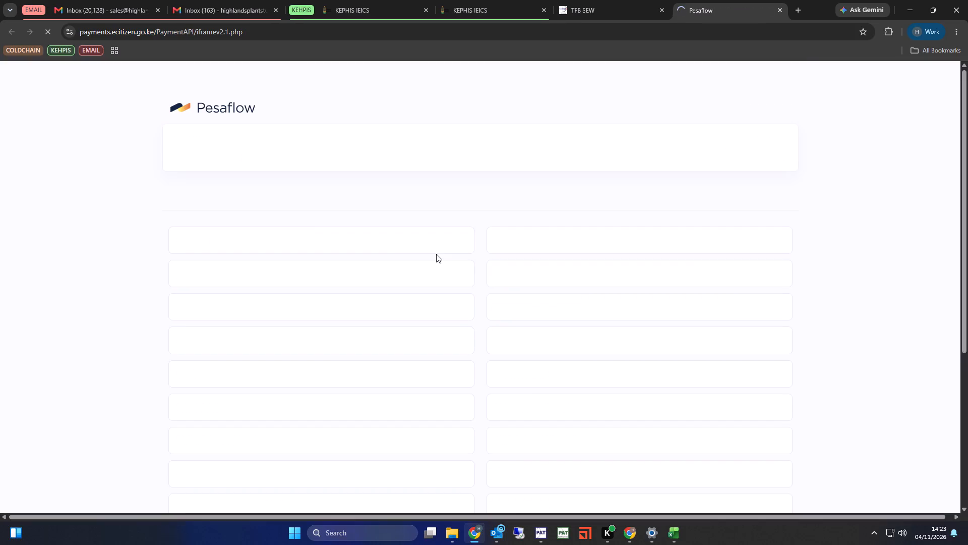
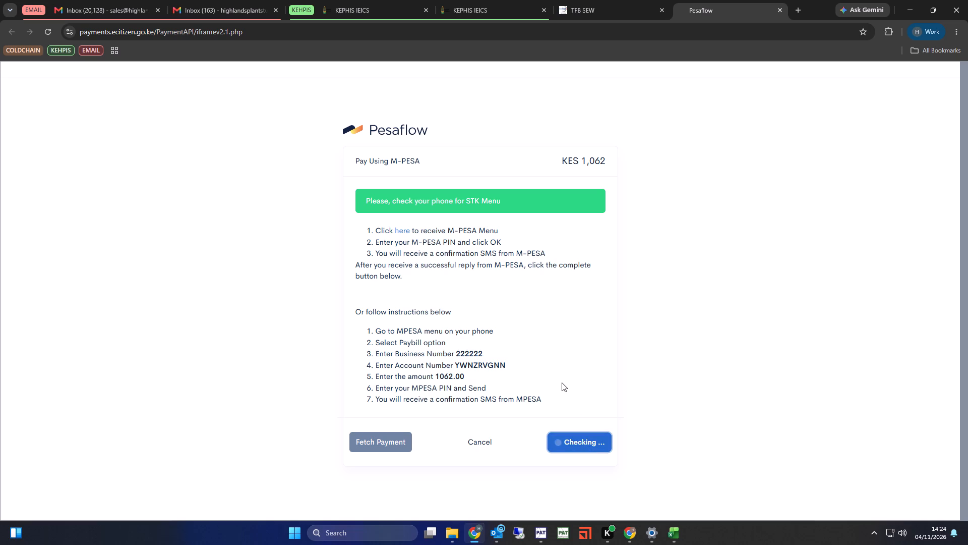
click(616, 11)
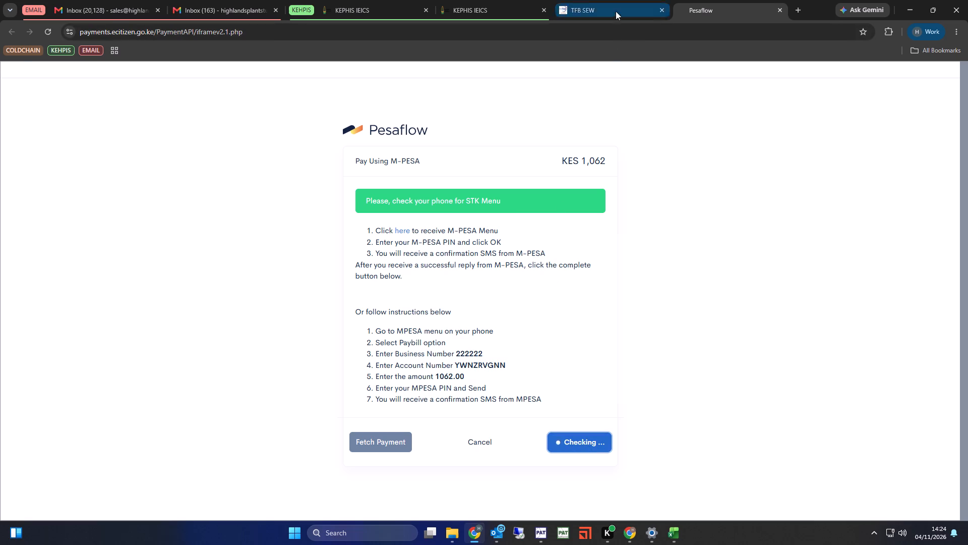
click(718, 183)
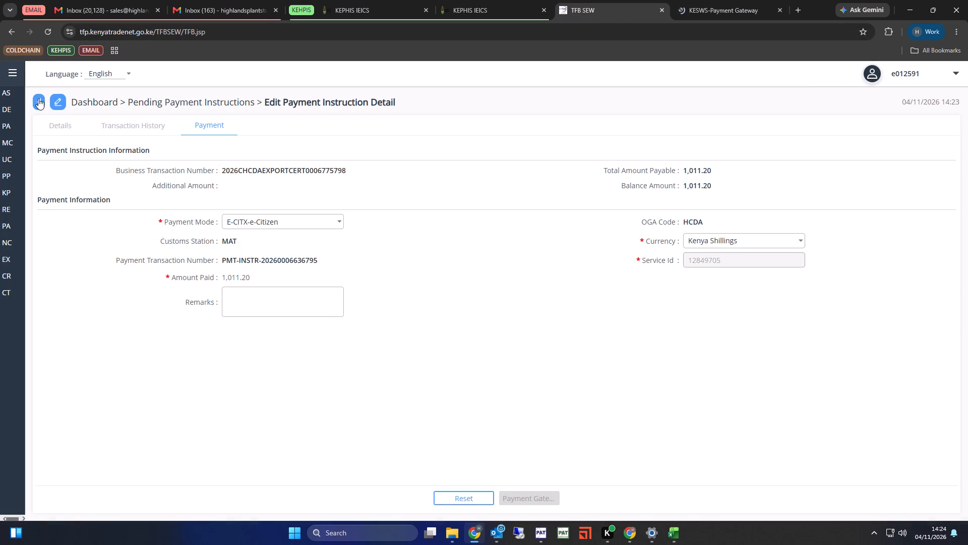
click(38, 98)
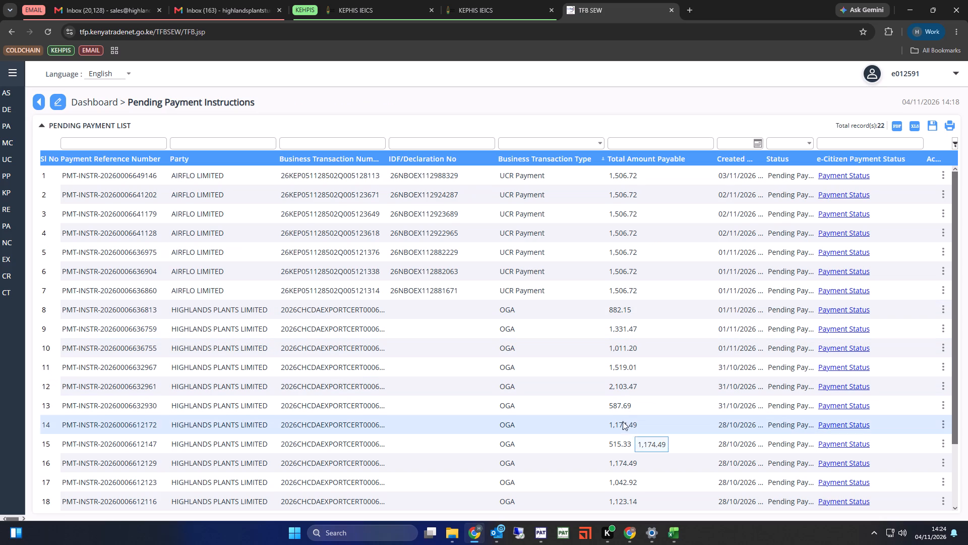
click(617, 405)
click(214, 125)
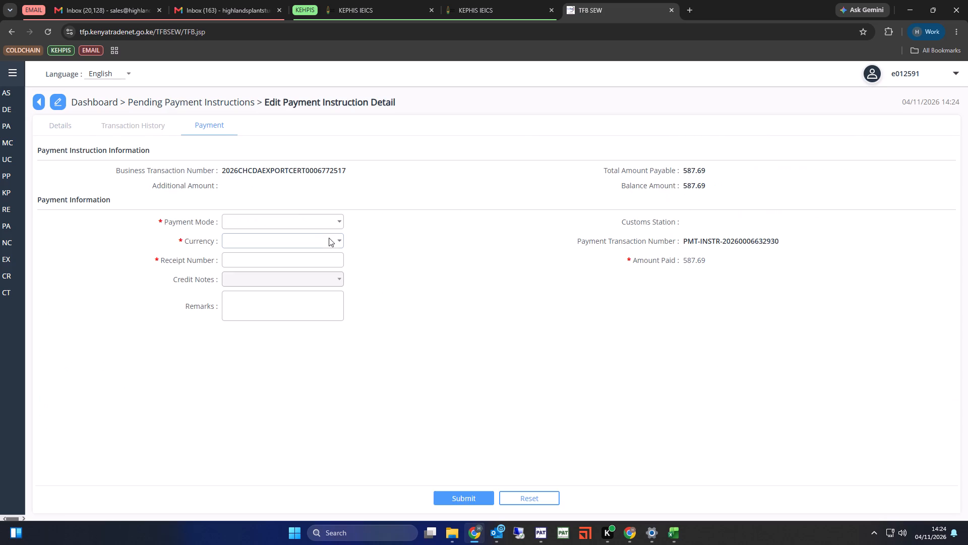
Submit the instruction to the payment gateway in Kenya Shillings with e-Citizen as payment mode, confirming the online payment of 588.
click(341, 240)
click(319, 255)
click(341, 220)
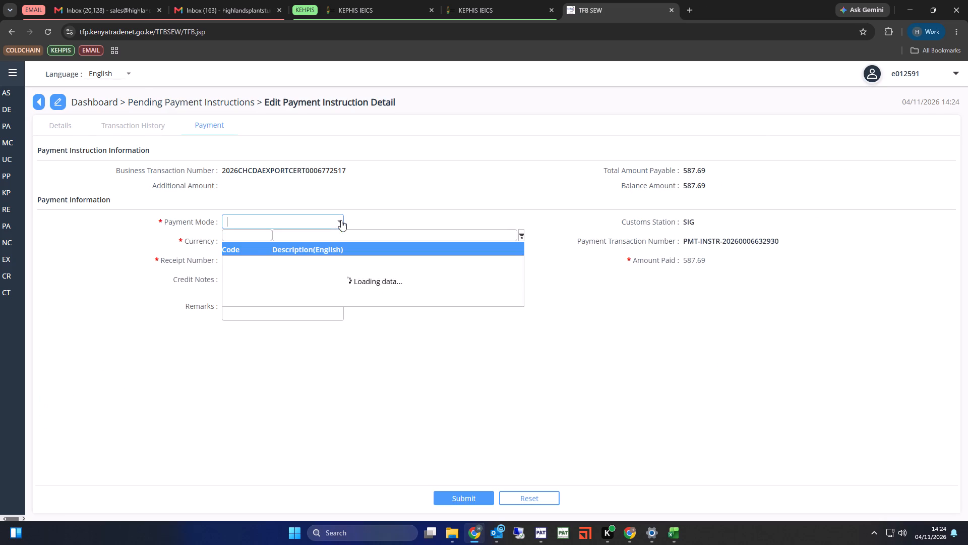
click(327, 270)
click(533, 497)
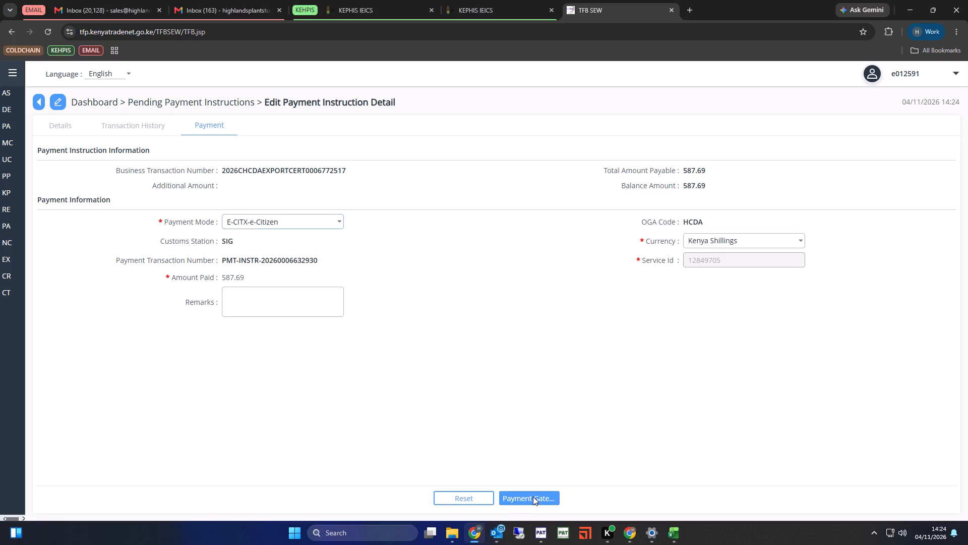
double_click(440, 252)
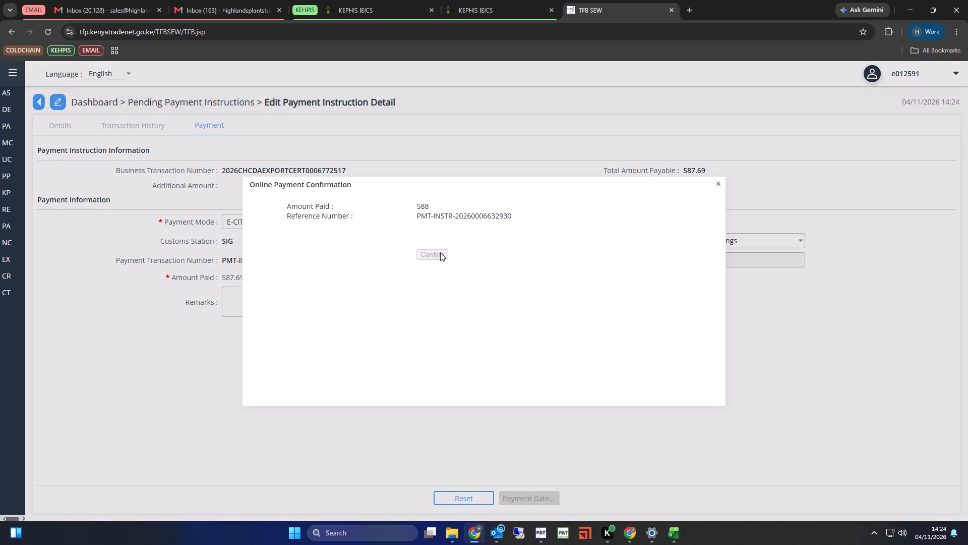
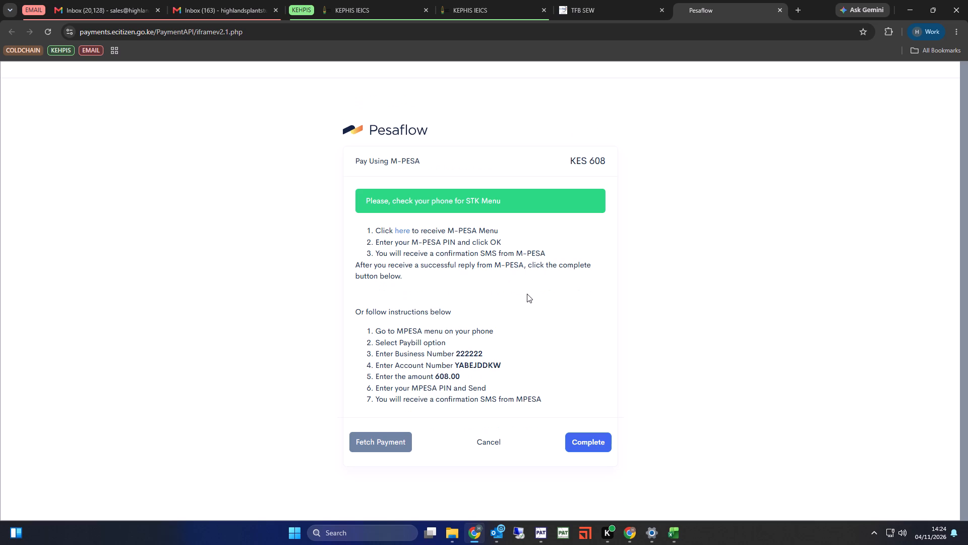
Complete the KES 608 M-PESA payment for the OGA instruction on the Pesaflow page.
click(597, 437)
click(625, 11)
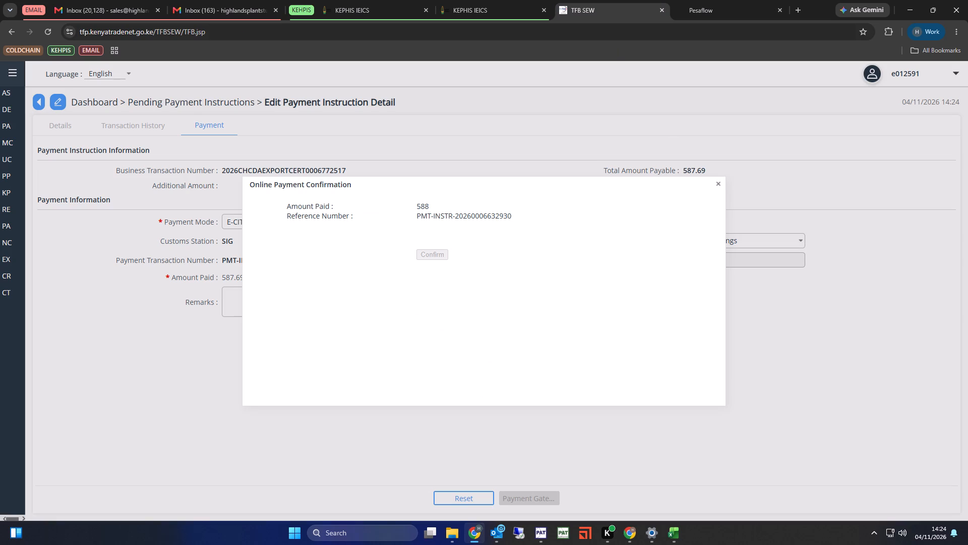
click(718, 182)
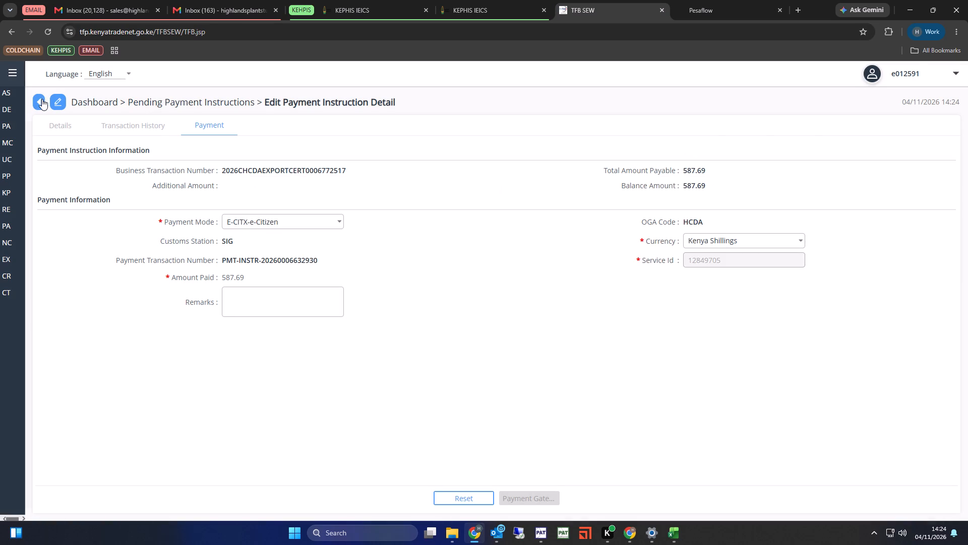
click(38, 100)
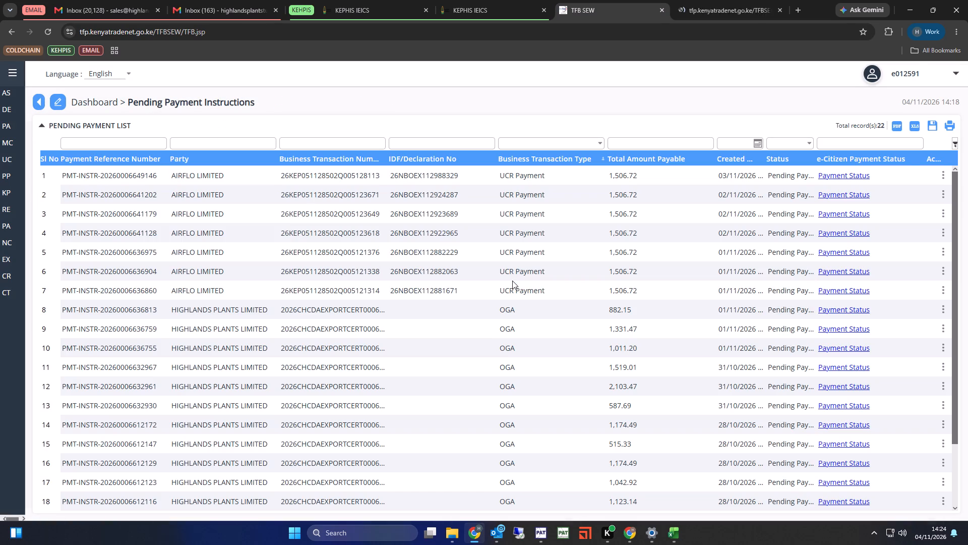
click(600, 330)
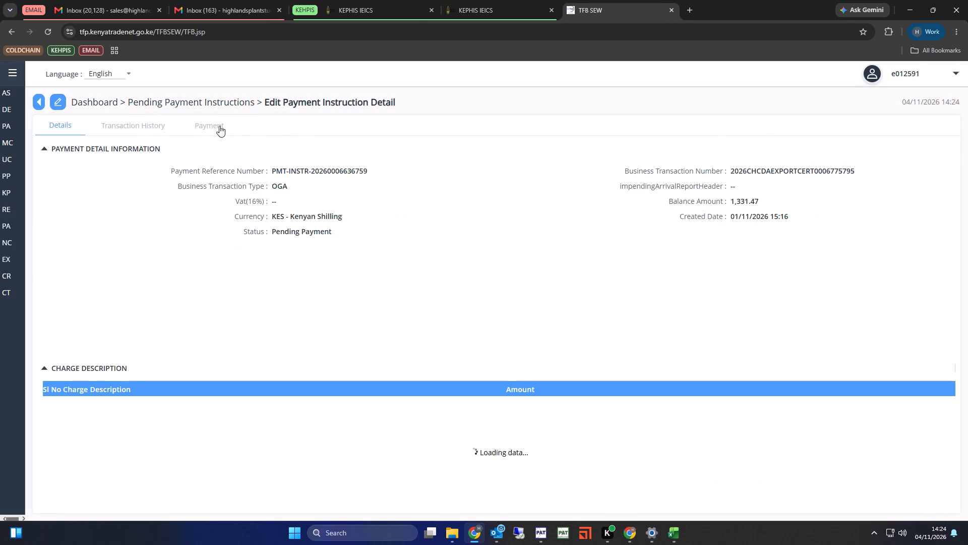
click(219, 126)
Submit the instruction to the payment gateway in Kenya Shillings with e-Citizen as payment mode, and confirm the online payment.
click(338, 240)
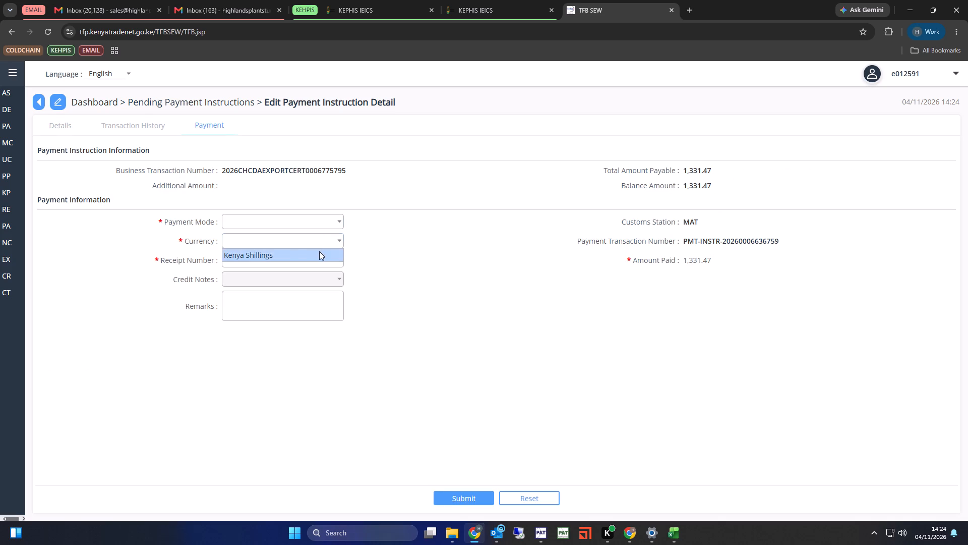
click(319, 251)
click(338, 220)
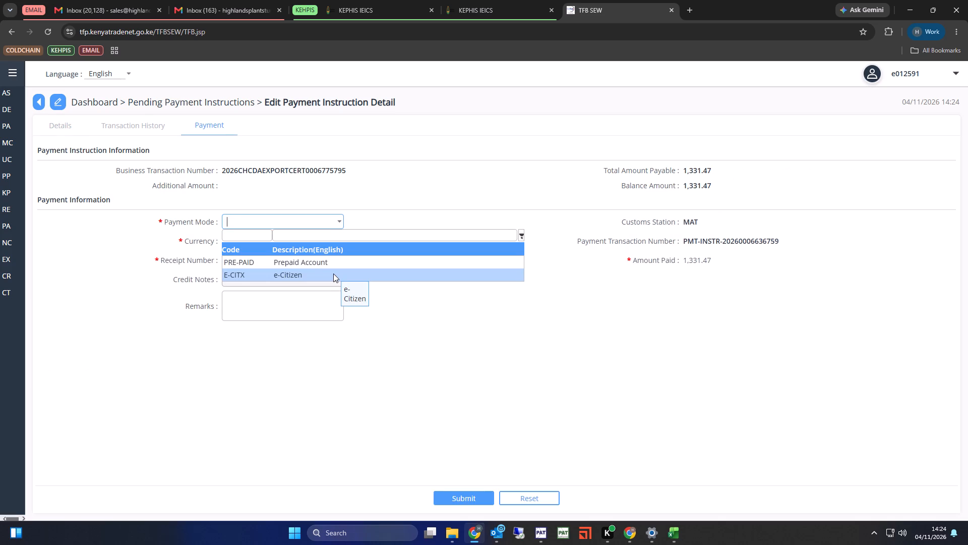
click(333, 274)
click(528, 496)
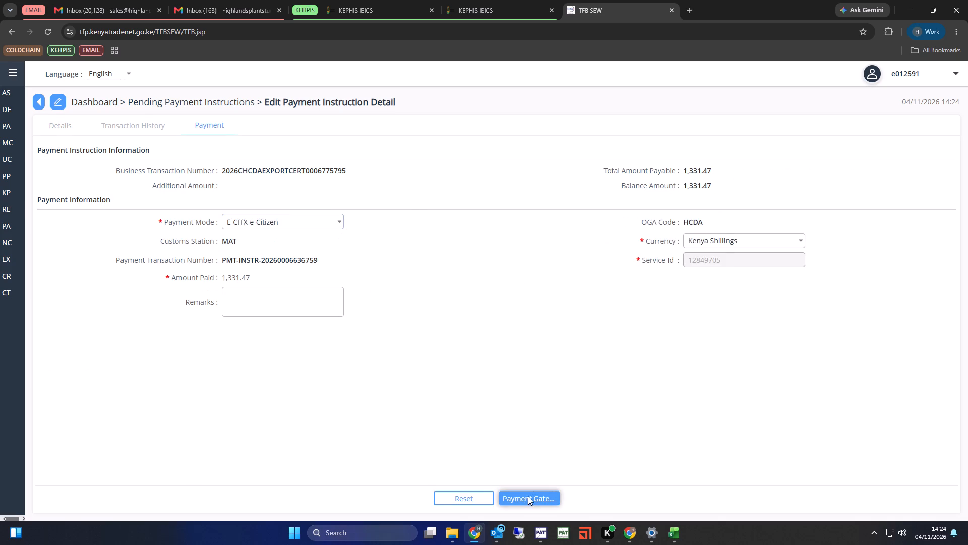
double_click(439, 254)
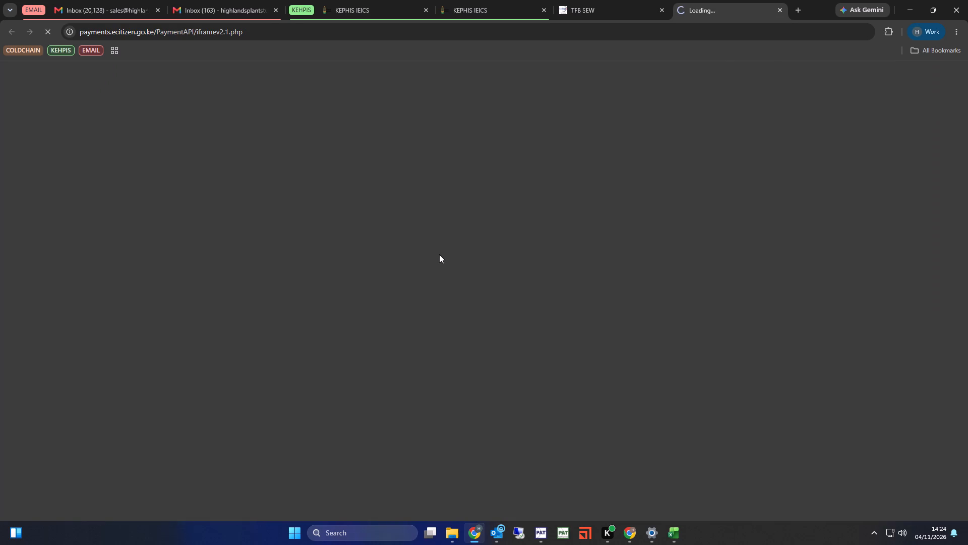
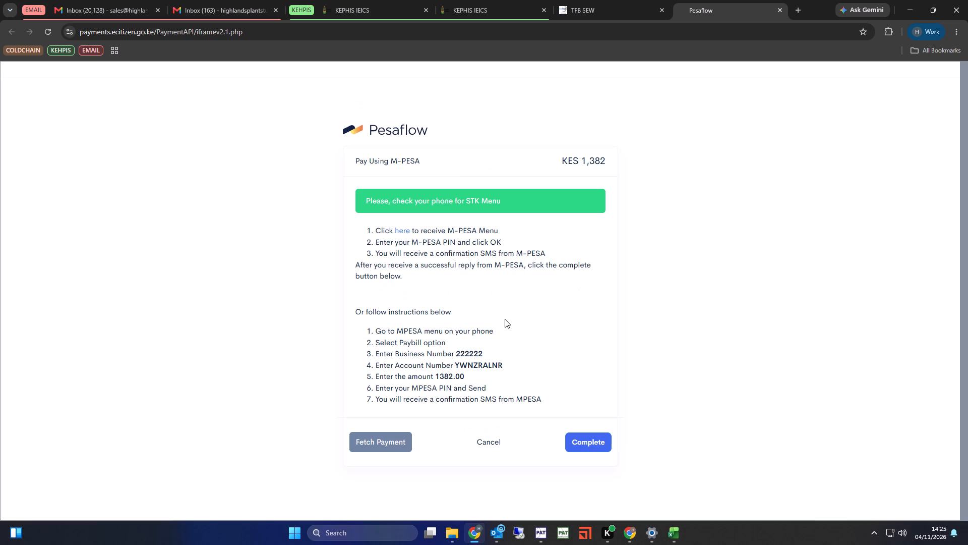
Complete the KES 1,382 M-PESA payment for the OGA instruction on the Pesaflow page.
click(604, 439)
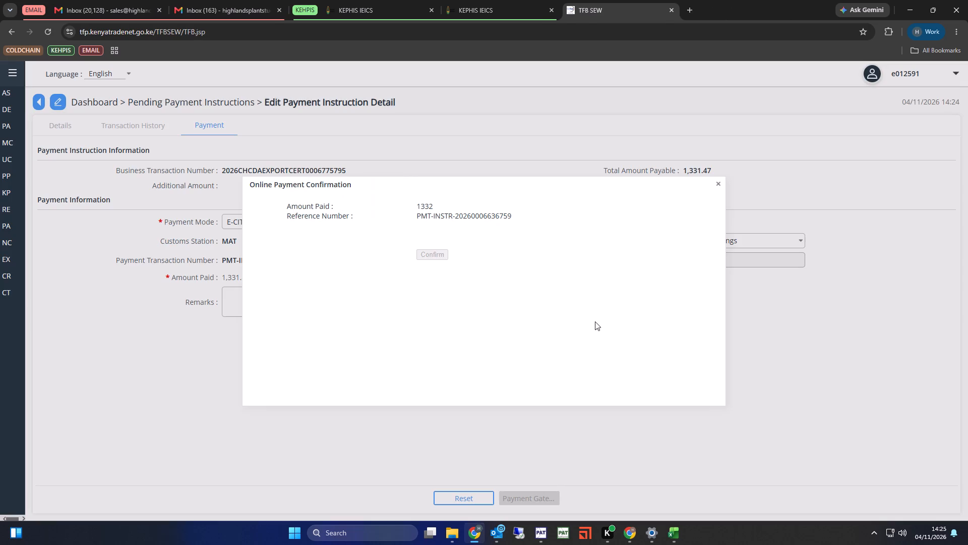
click(718, 182)
click(37, 103)
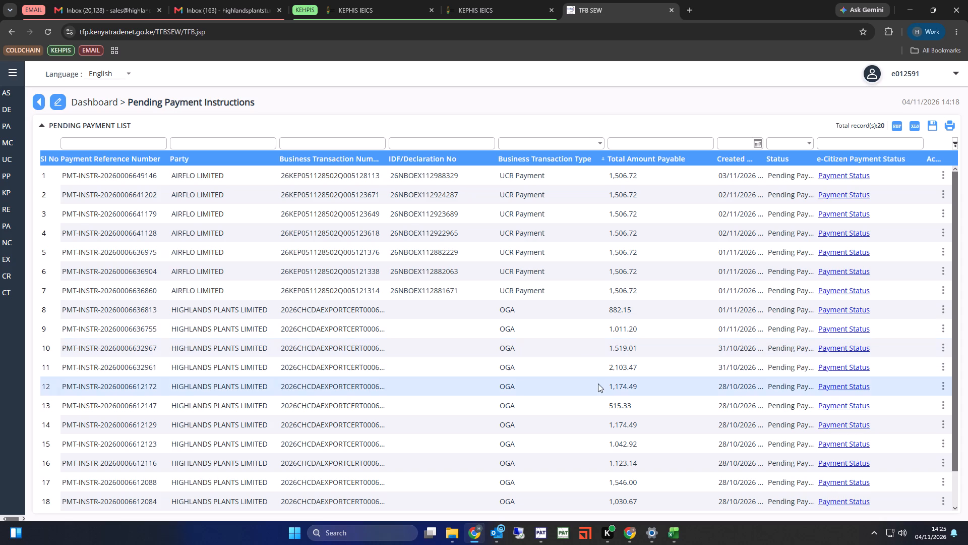
click(613, 312)
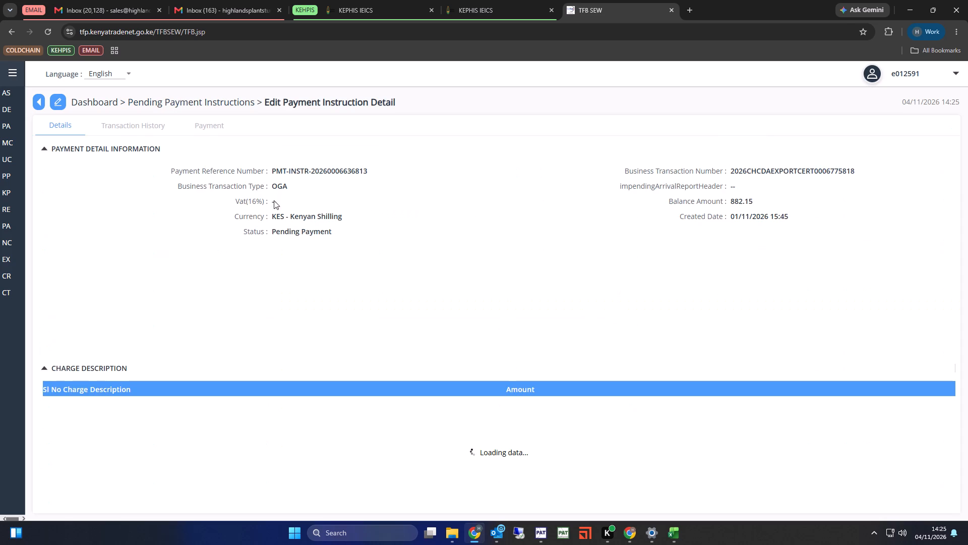
click(221, 129)
Submit the instruction to the payment gateway in Kenya Shillings with e-Citizen as payment mode, and confirm the online payment.
click(340, 241)
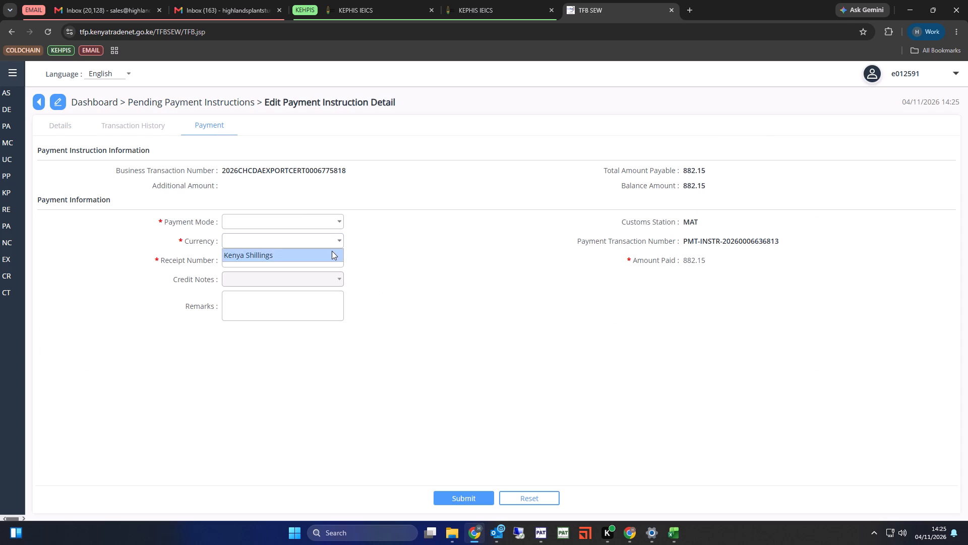
click(331, 251)
click(340, 217)
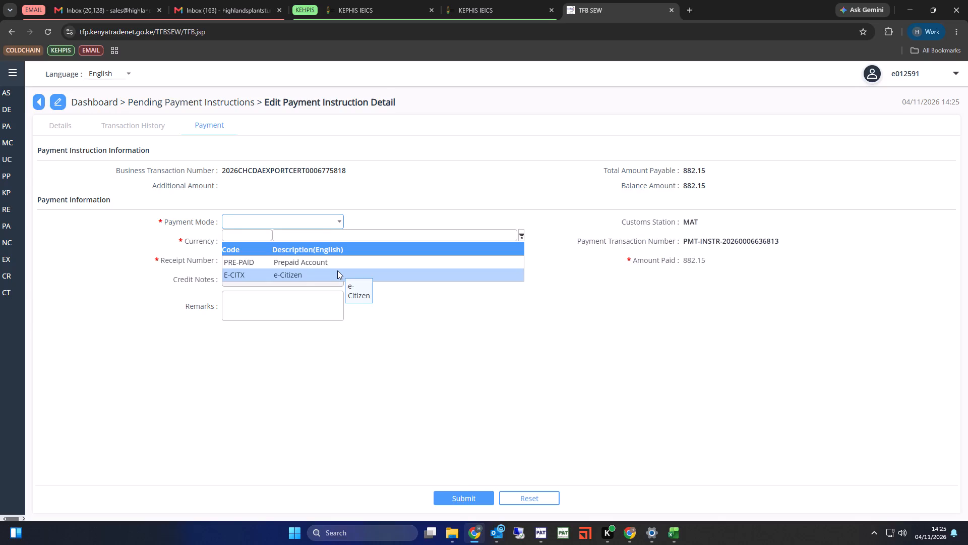
click(337, 270)
click(544, 496)
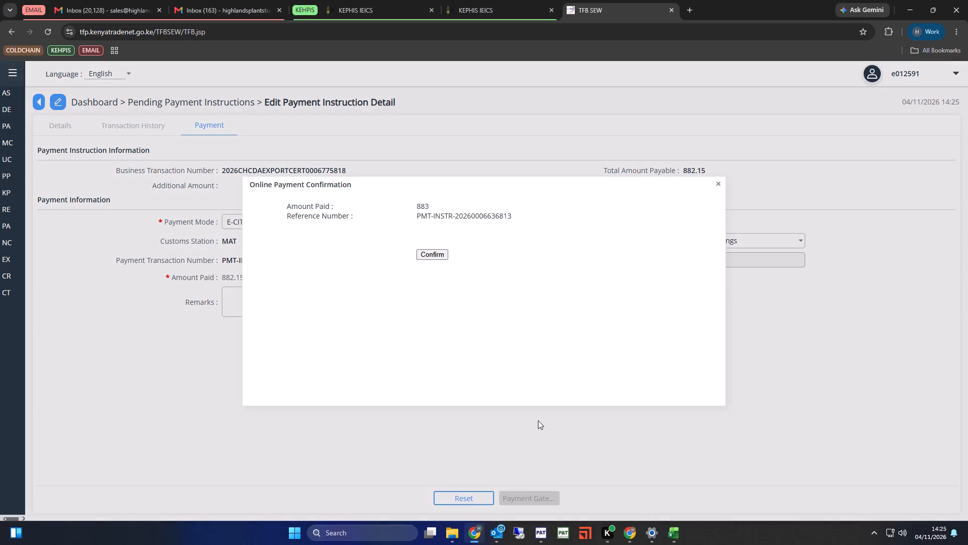
double_click(431, 252)
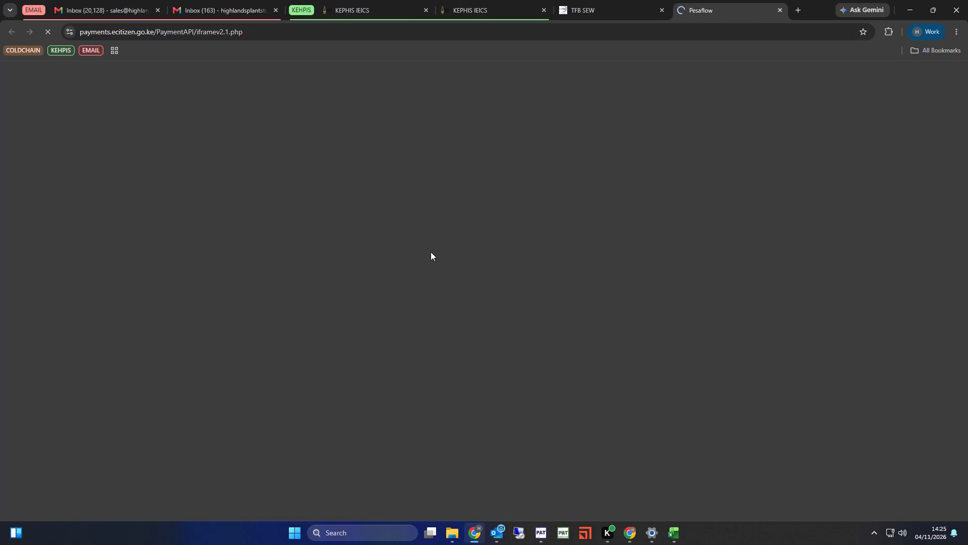
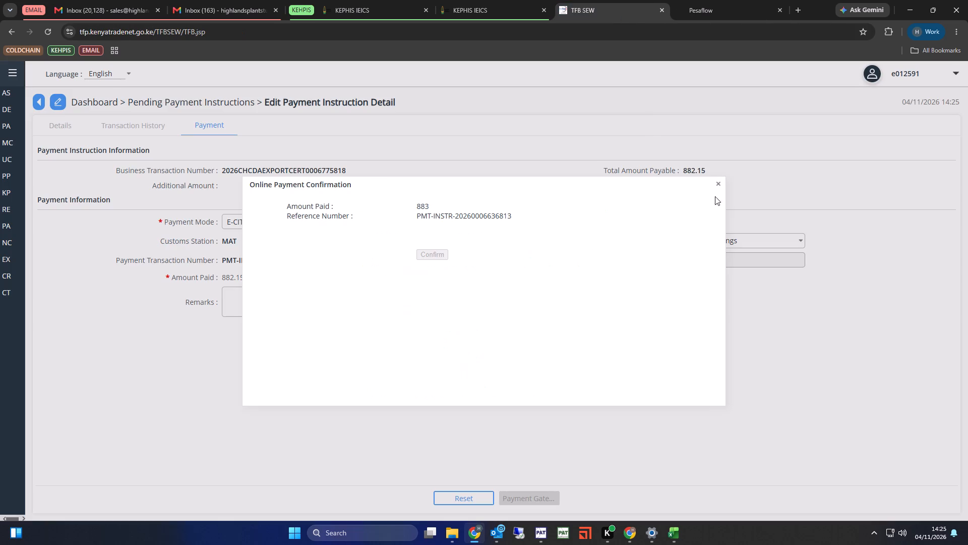
click(719, 183)
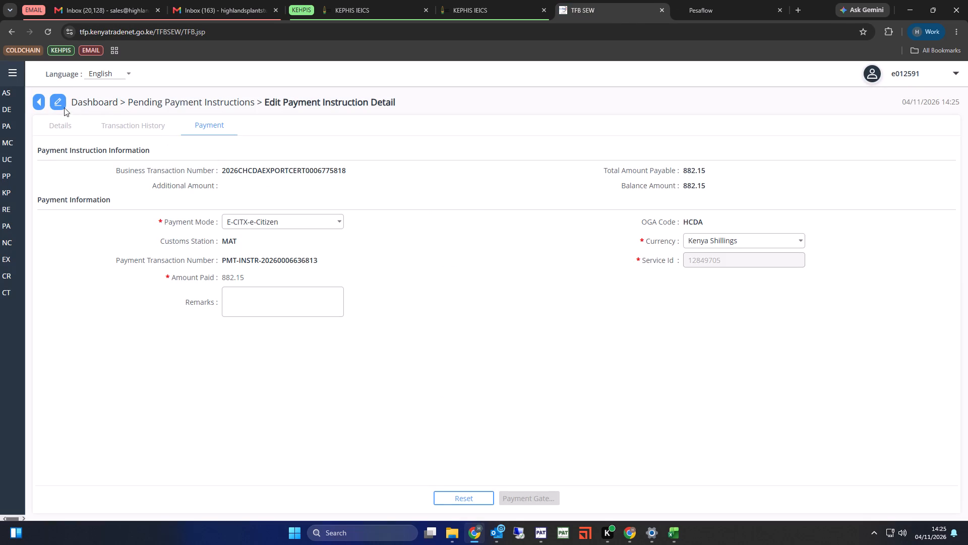
click(39, 99)
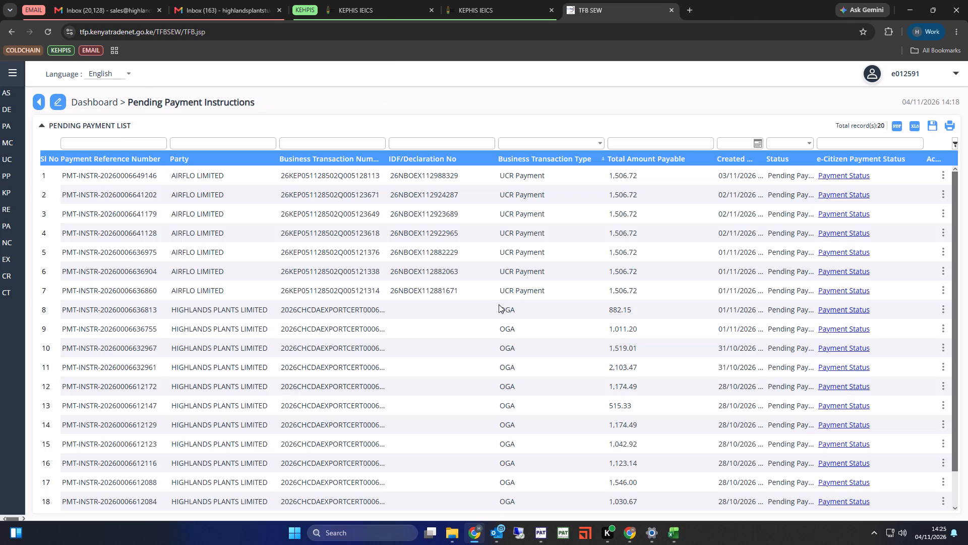
click(568, 325)
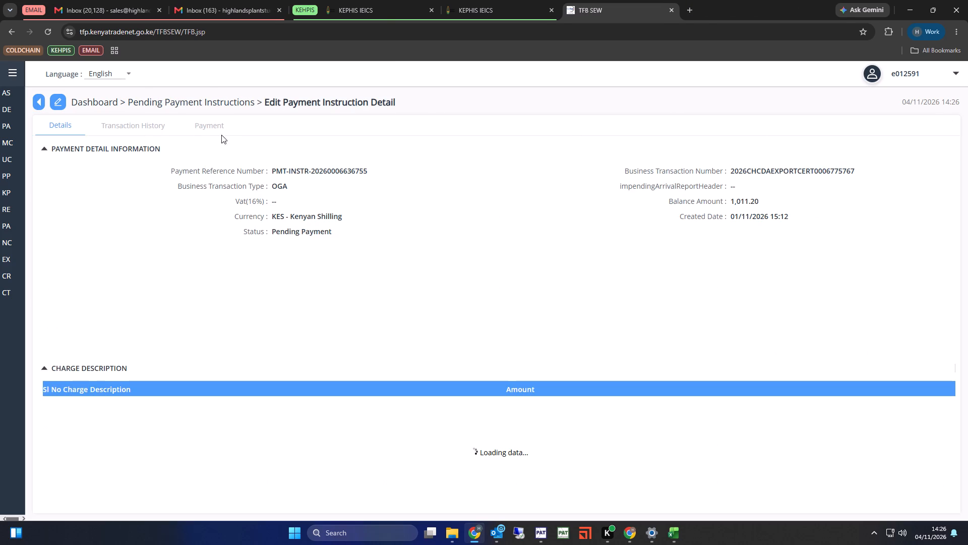
click(215, 131)
Submit the instruction to the payment gateway in Kenya Shillings with e-Citizen as payment mode, and confirm the online payment.
click(341, 239)
click(319, 255)
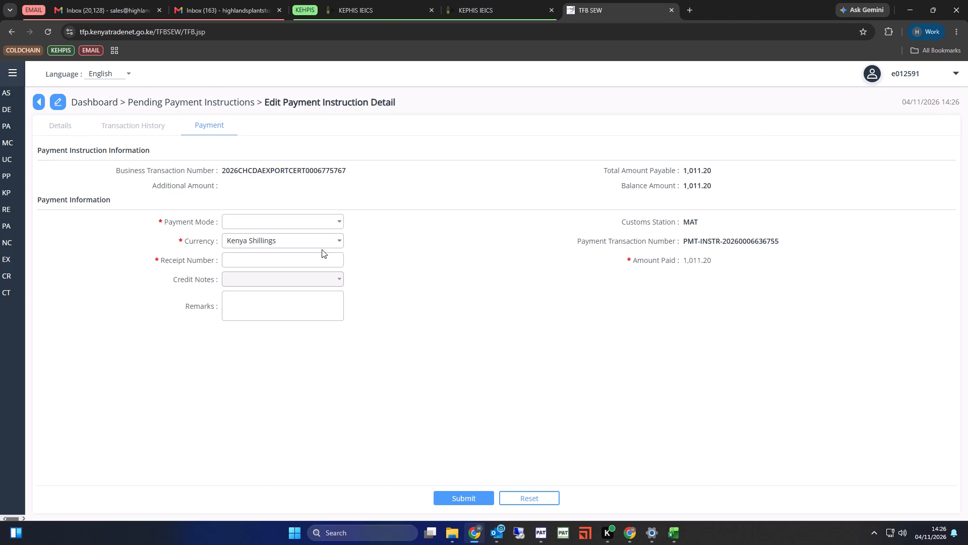
click(340, 220)
click(340, 270)
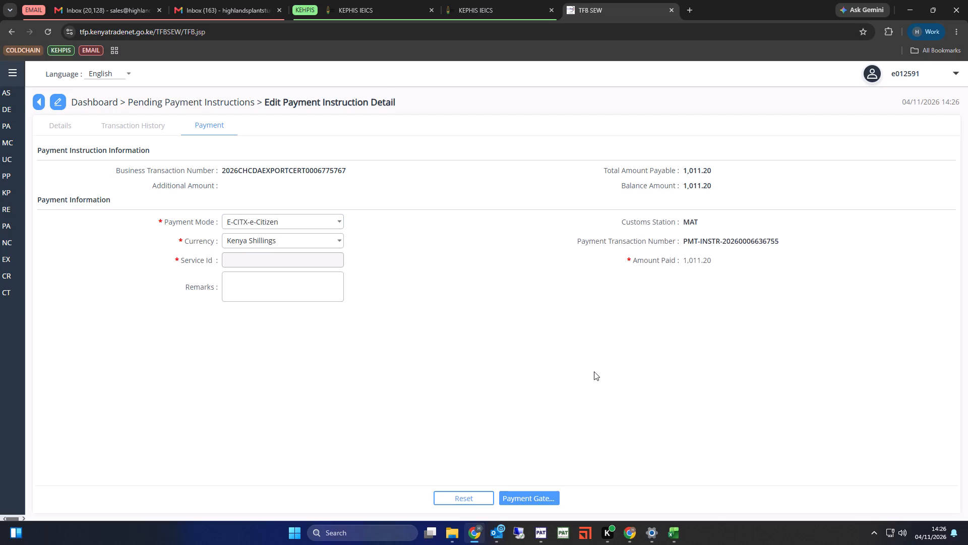
click(540, 497)
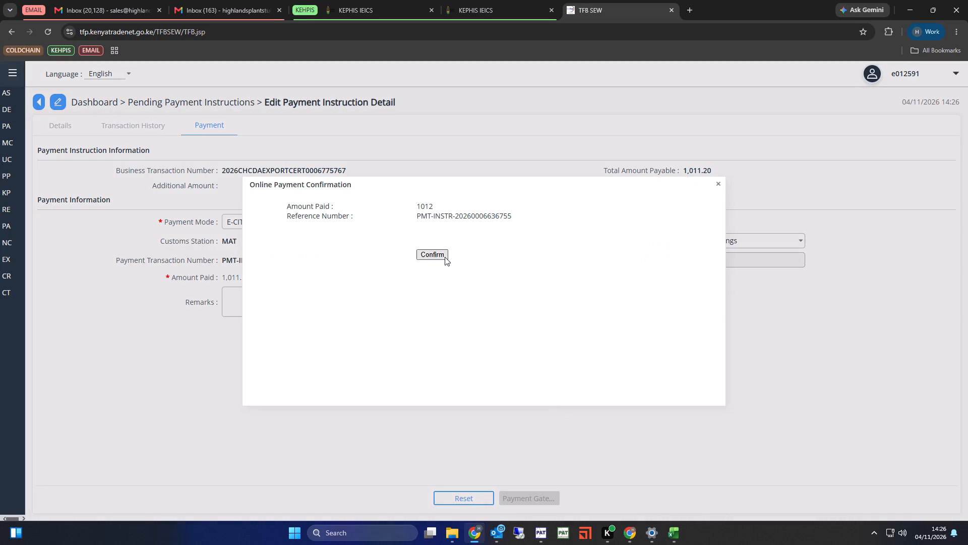
click(445, 257)
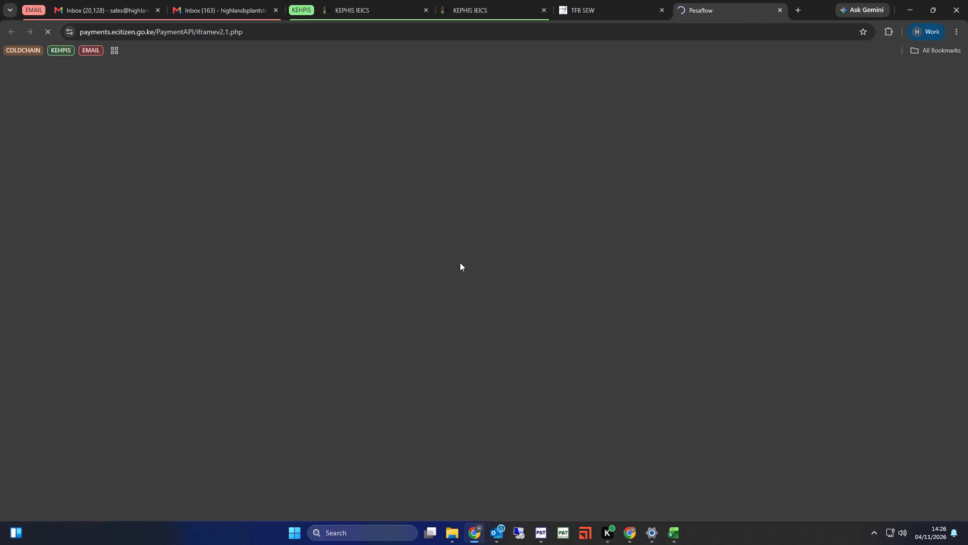
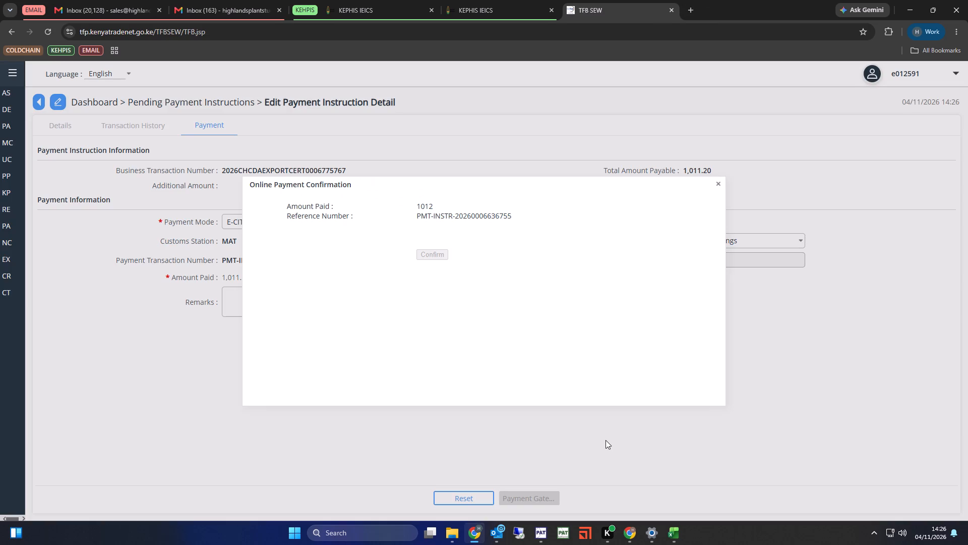
click(719, 183)
click(37, 98)
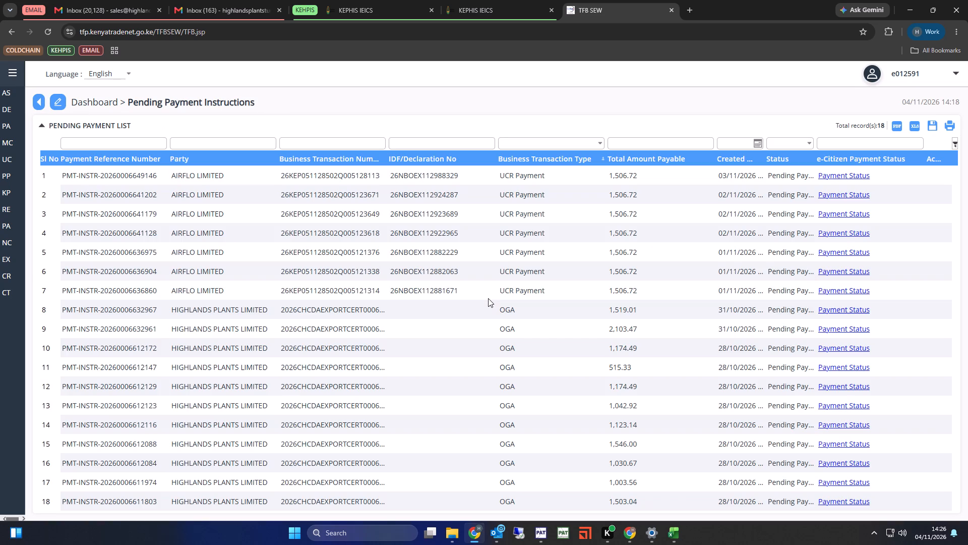
click(564, 330)
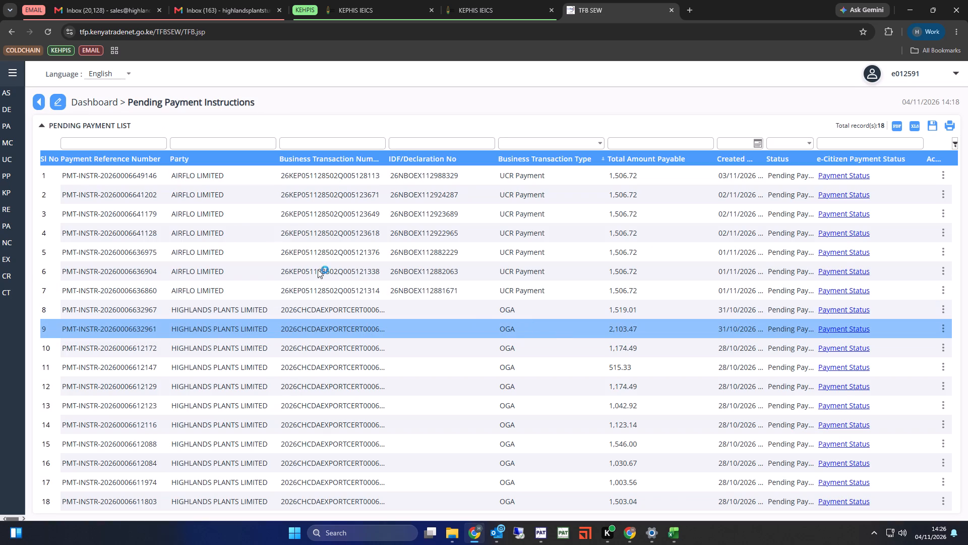
click(212, 127)
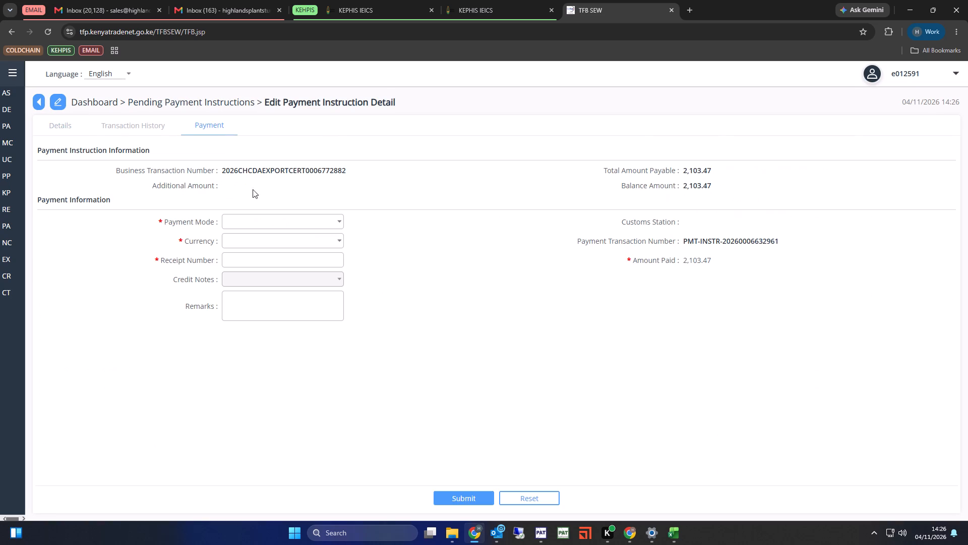
Submit the instruction to the payment gateway in Kenya Shillings with e-Citizen as payment mode, and confirm the online payment.
click(340, 242)
click(338, 237)
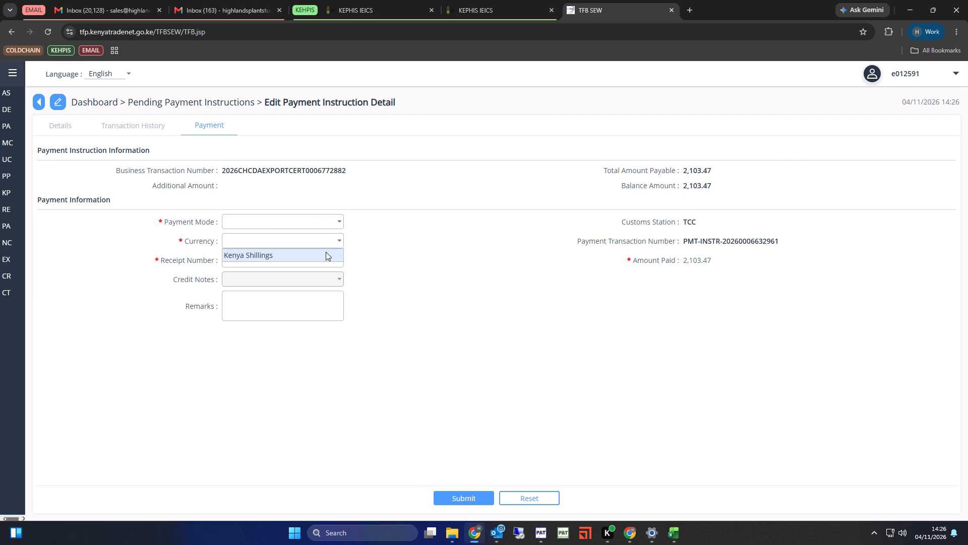
click(326, 252)
click(340, 220)
click(327, 274)
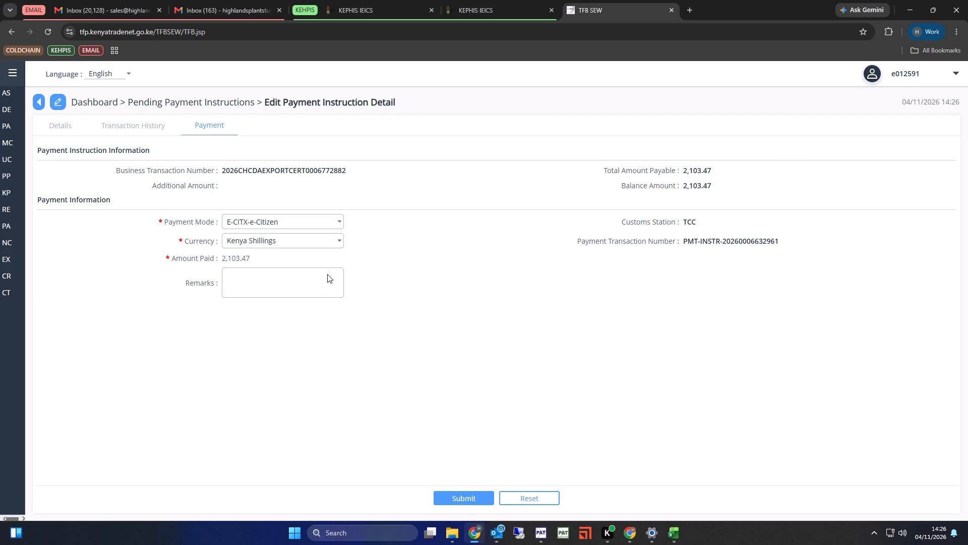
click(527, 497)
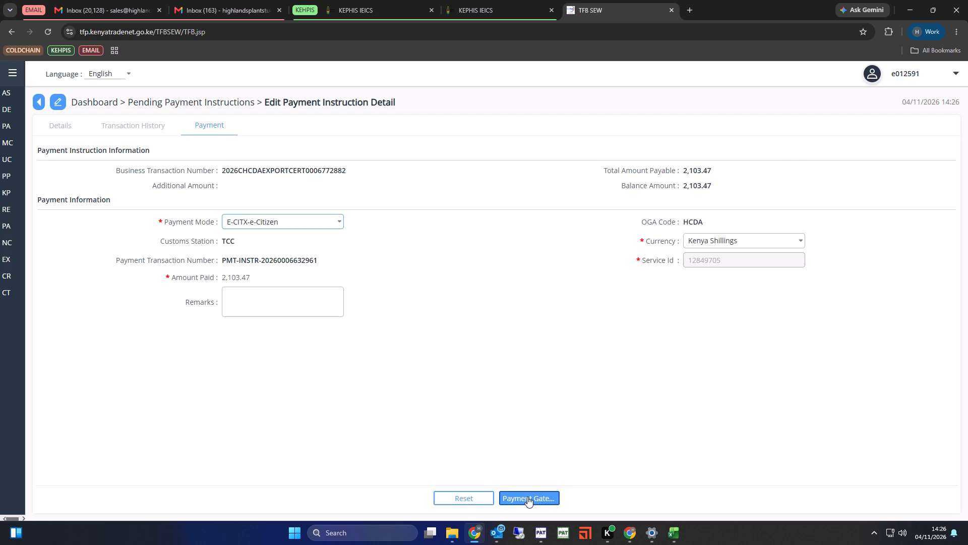
double_click(439, 251)
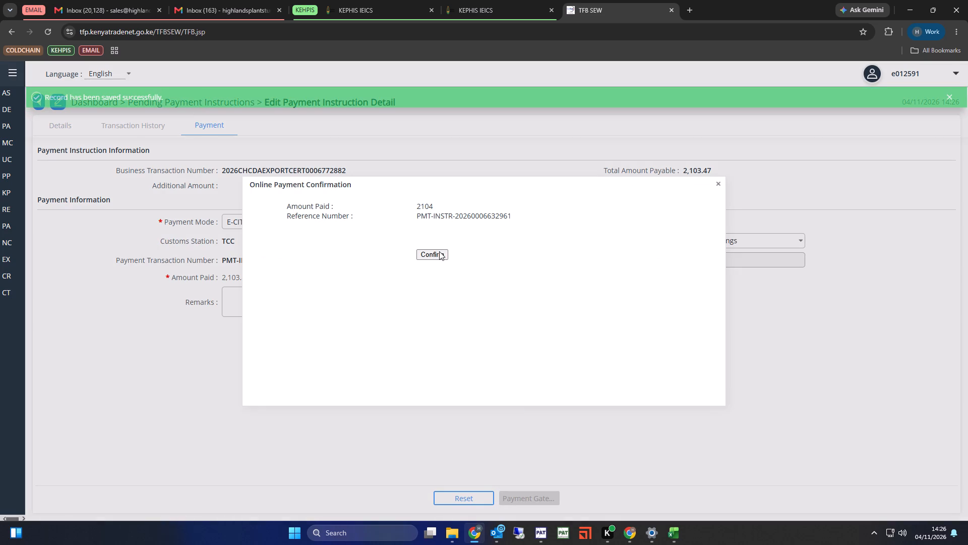
click(441, 254)
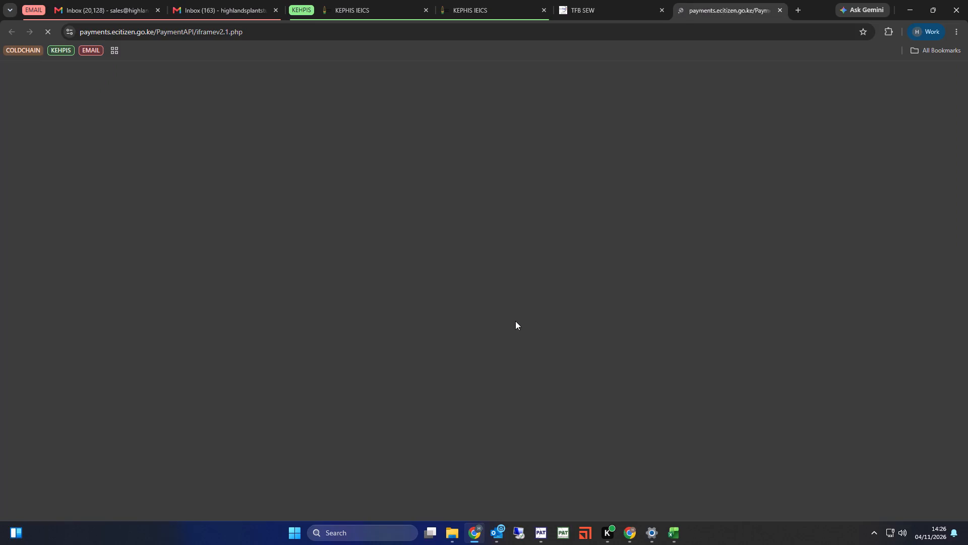
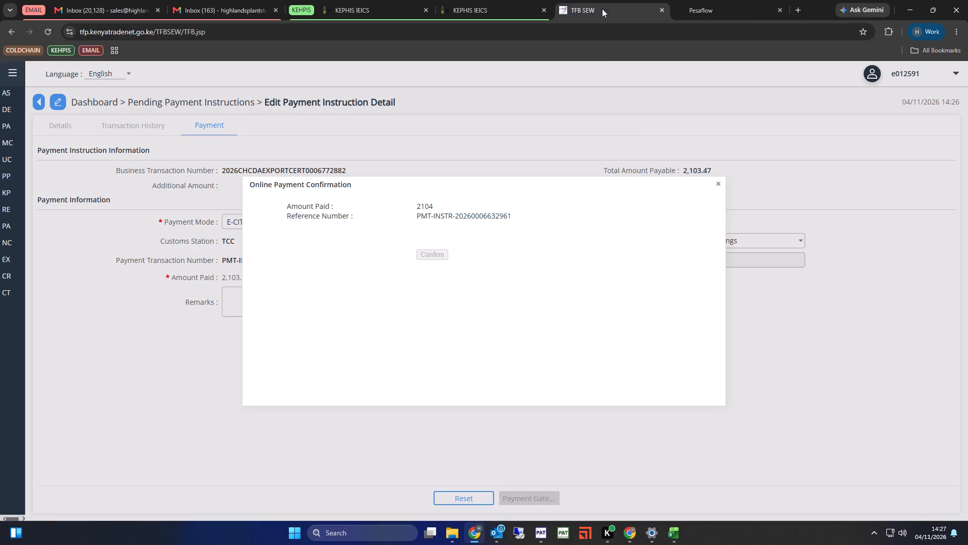
click(718, 182)
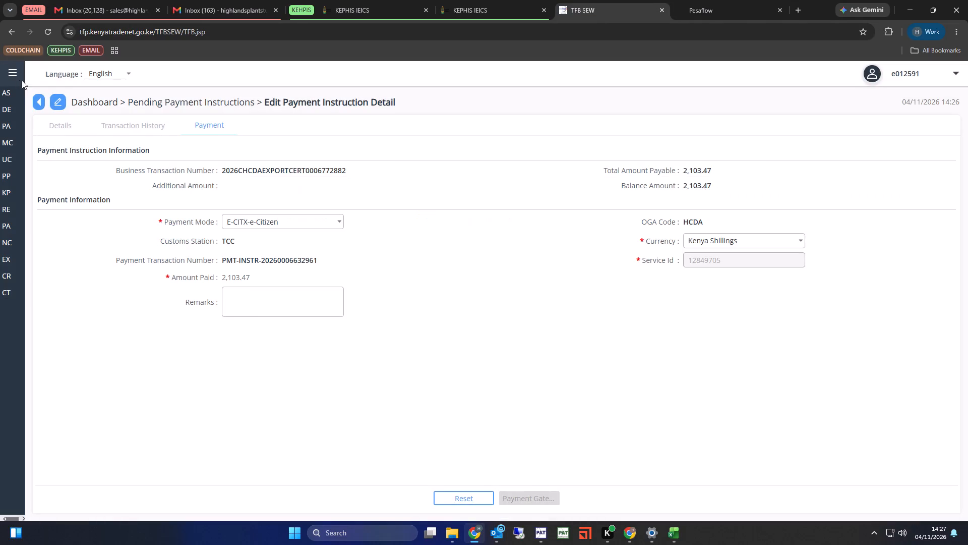
click(40, 102)
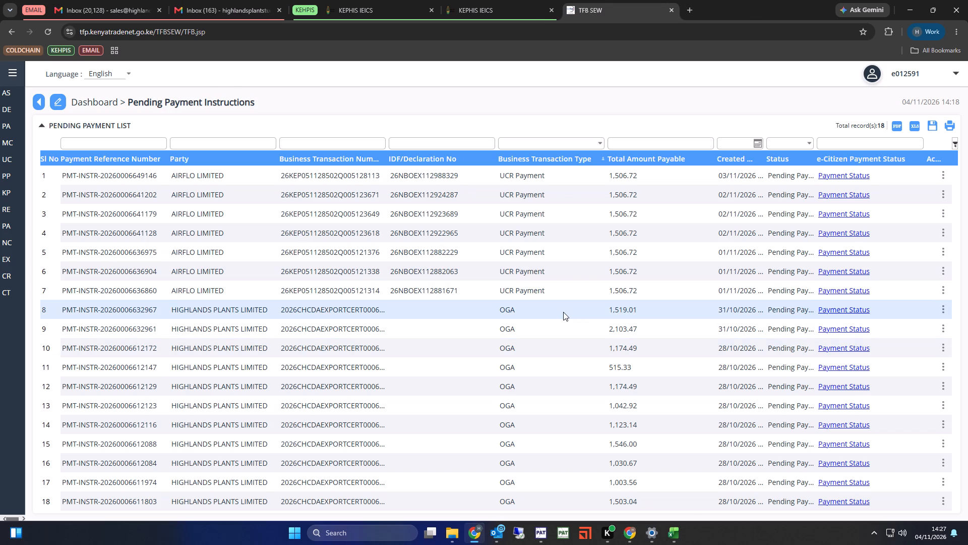
click(564, 311)
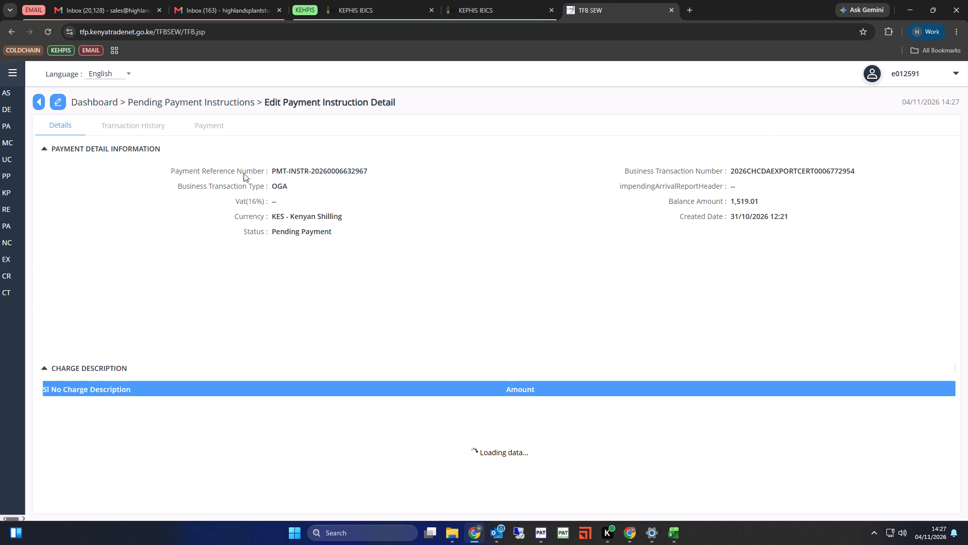
click(212, 127)
Submit the instruction to the payment gateway in Kenya Shillings with e-Citizen as payment mode, and confirm the online payment.
double_click(340, 239)
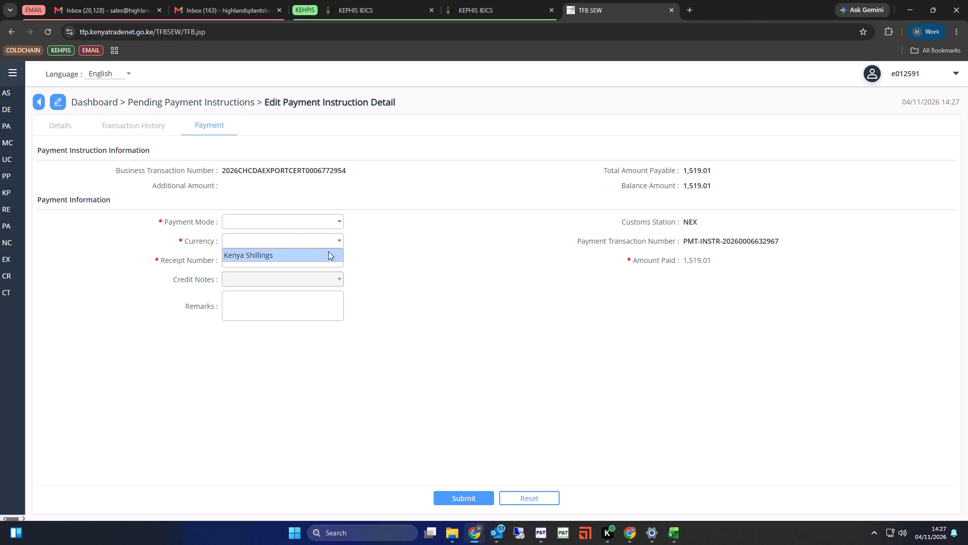
click(318, 253)
click(340, 219)
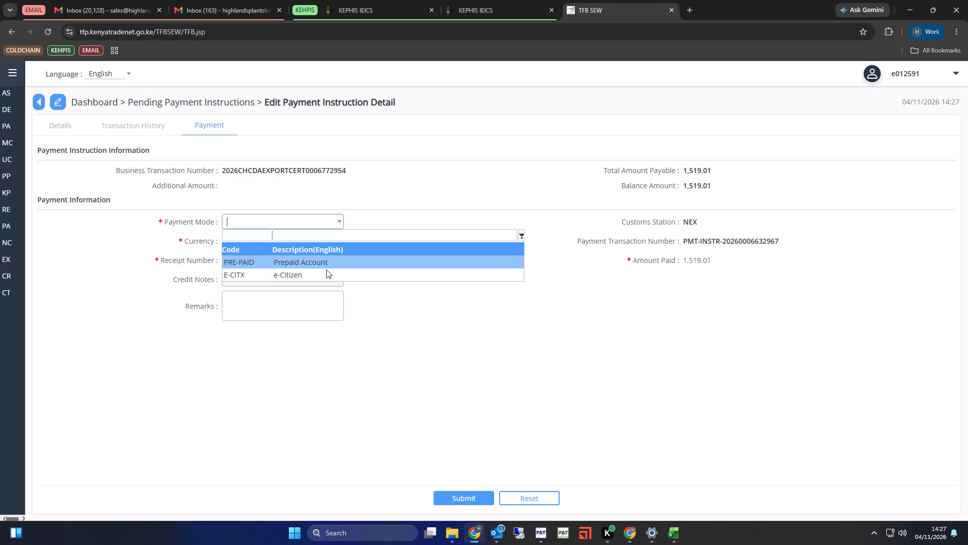
click(323, 275)
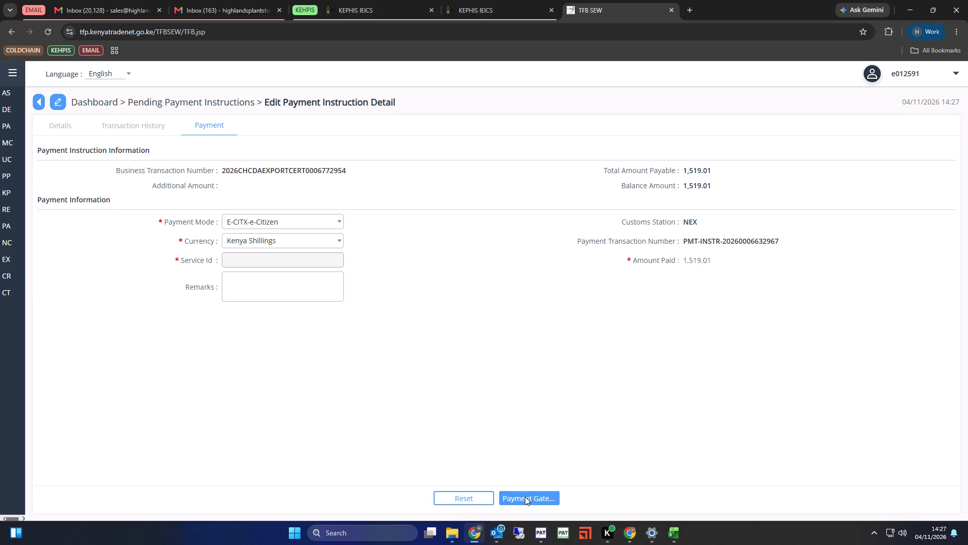
click(525, 497)
click(430, 255)
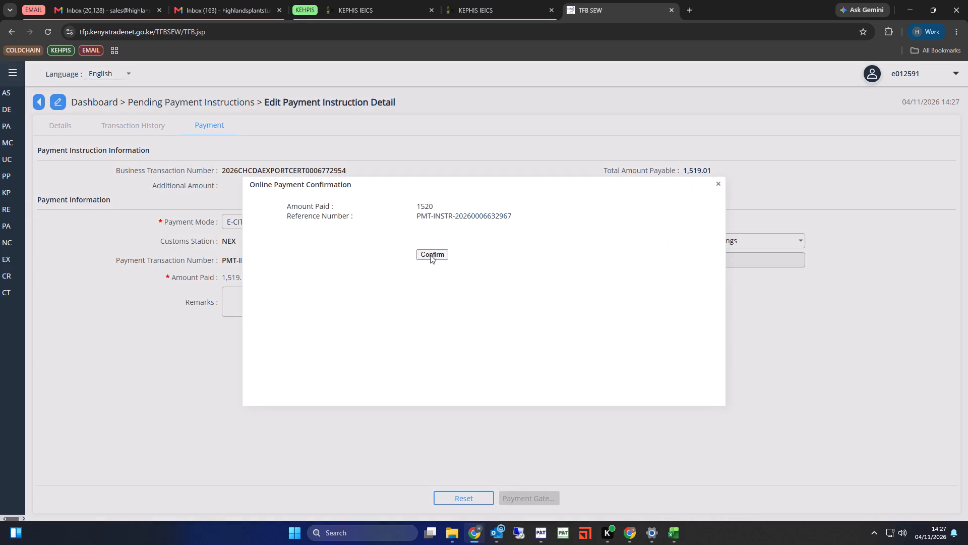
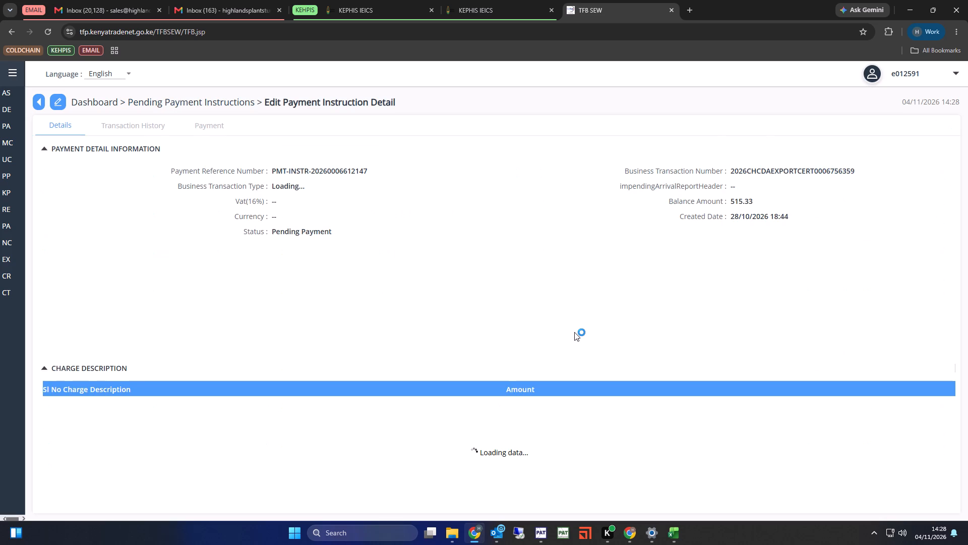
click(203, 124)
click(340, 239)
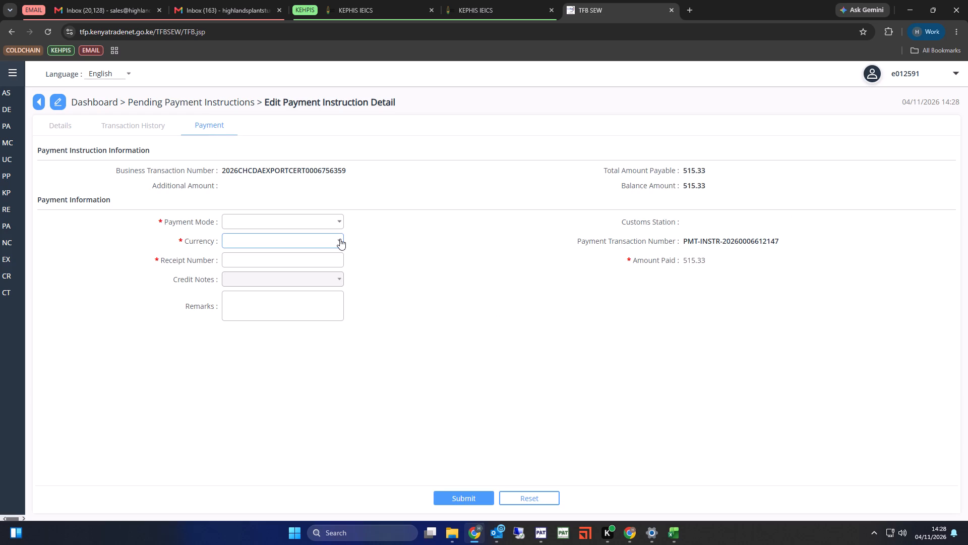
click(327, 257)
click(342, 217)
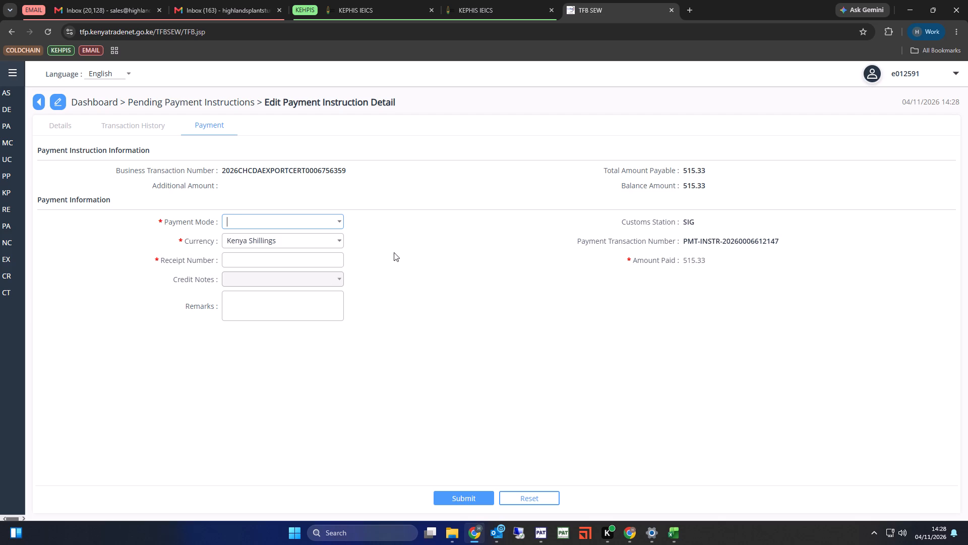
click(340, 220)
click(327, 277)
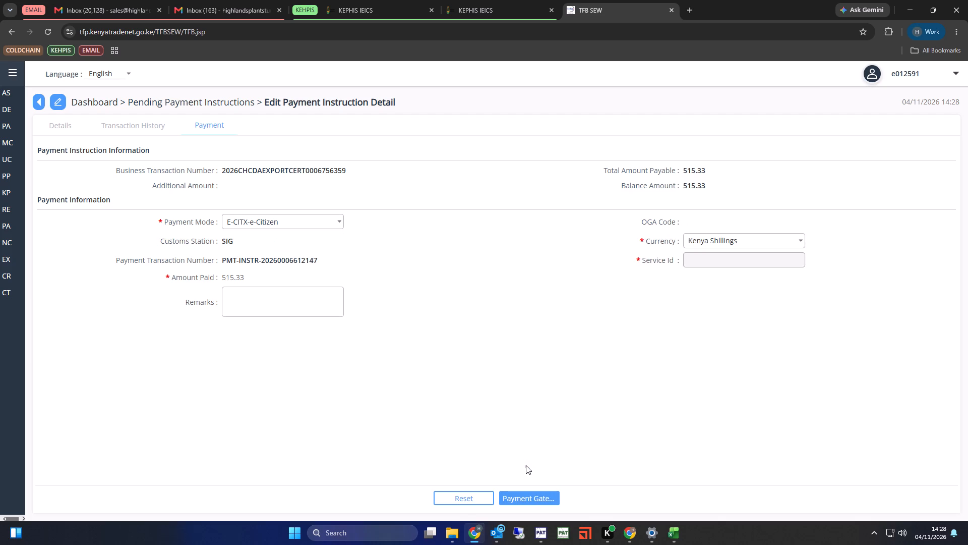
click(544, 498)
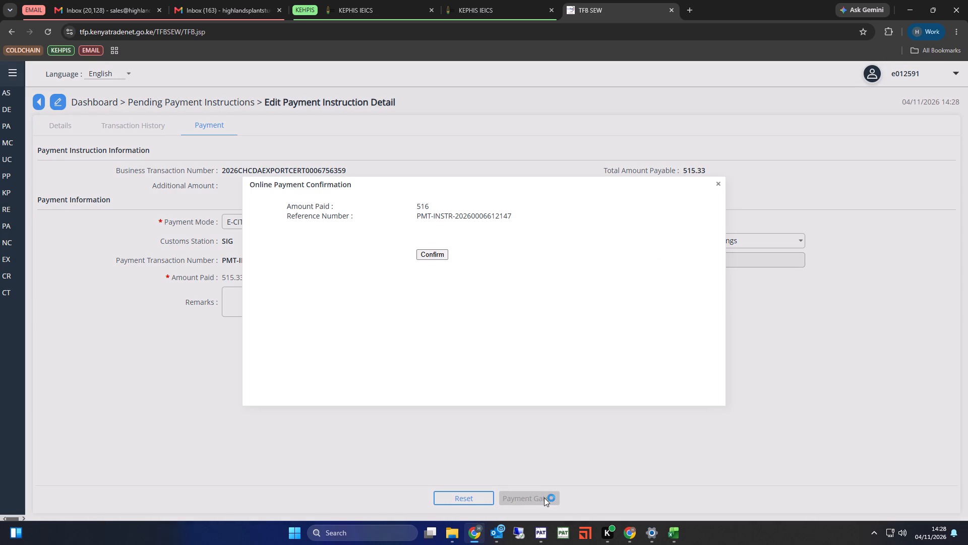
click(437, 252)
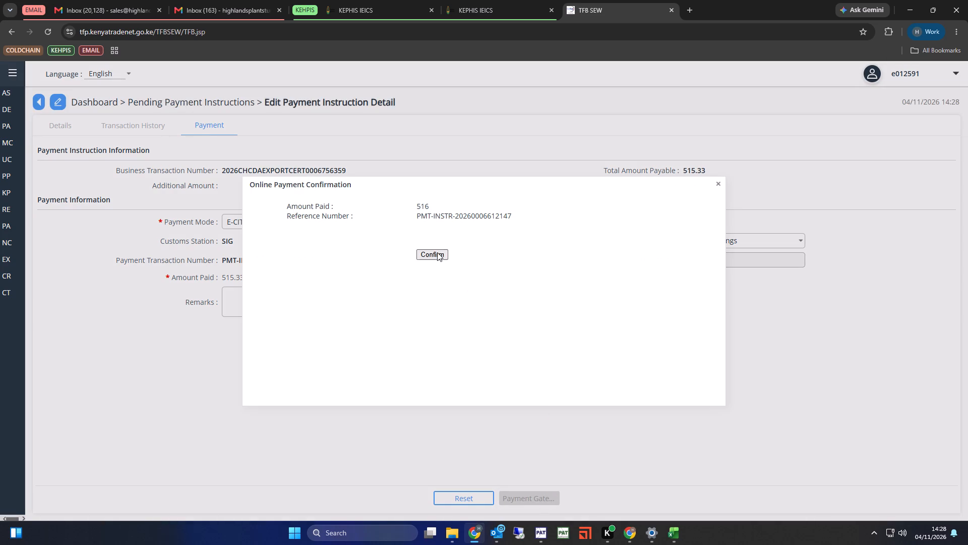
click(438, 254)
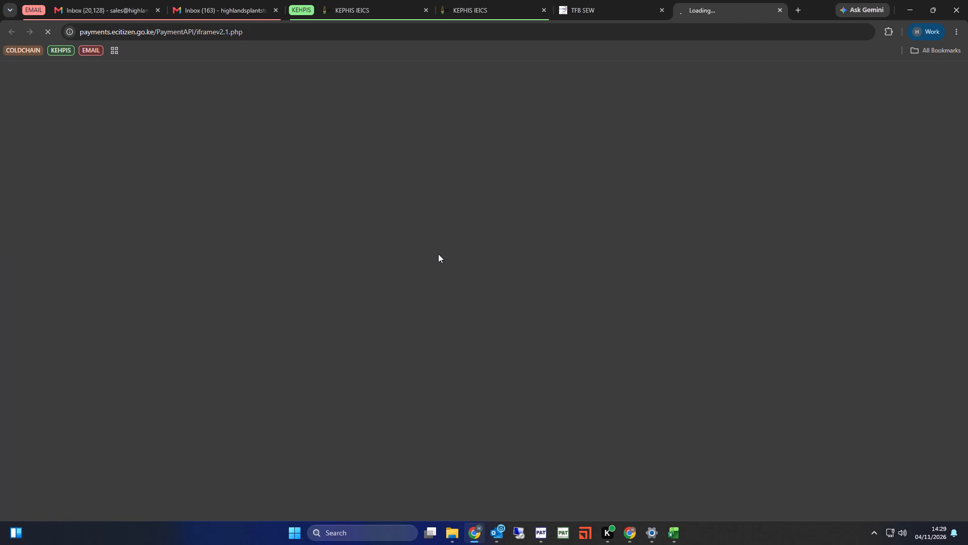
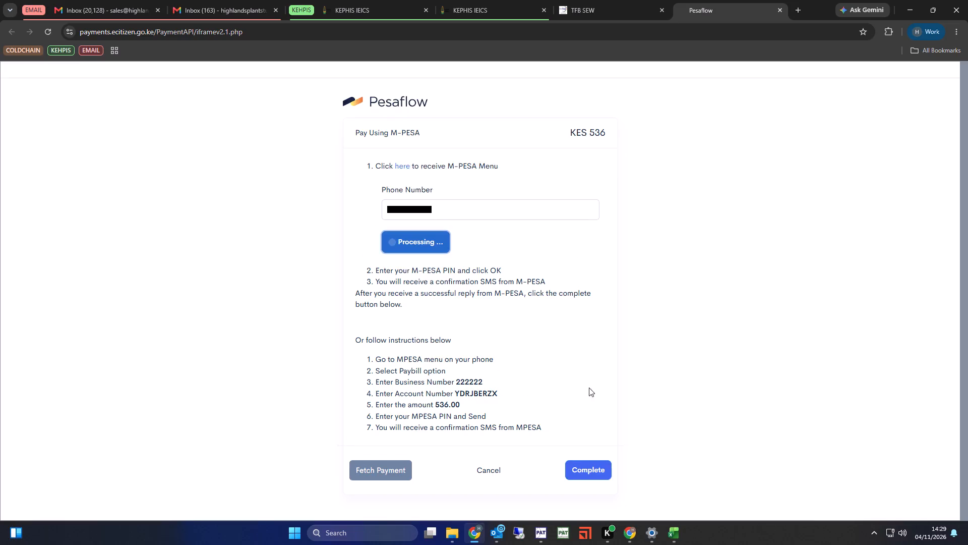
Complete the KES 536 M-PESA payment, close its online payment confirmation in Kenya TradeNet, and return to the pending payment instructions.
click(597, 444)
click(607, 18)
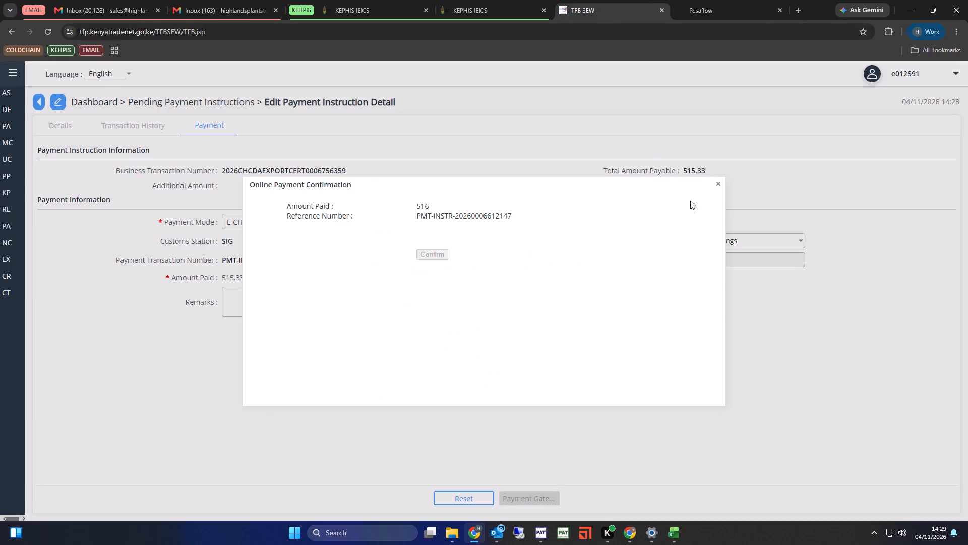
click(719, 182)
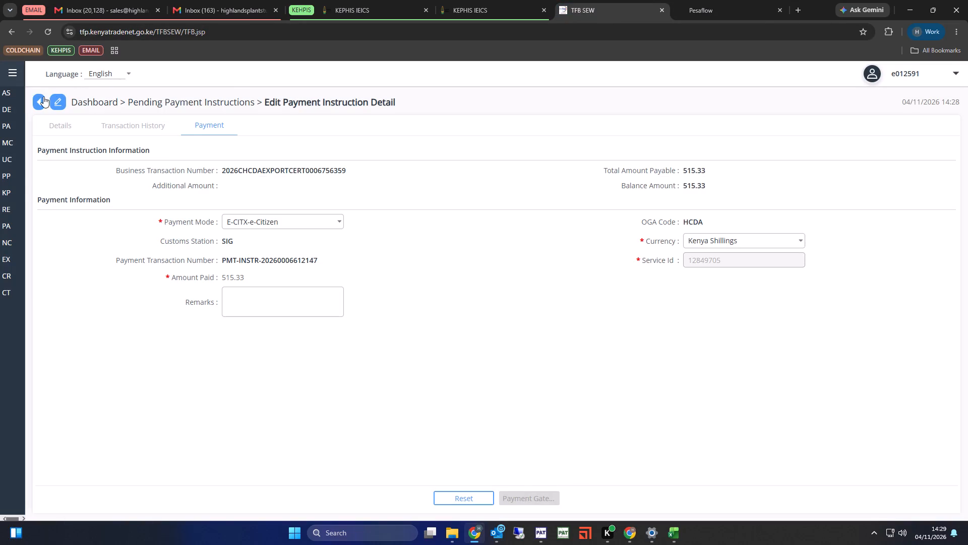
click(40, 97)
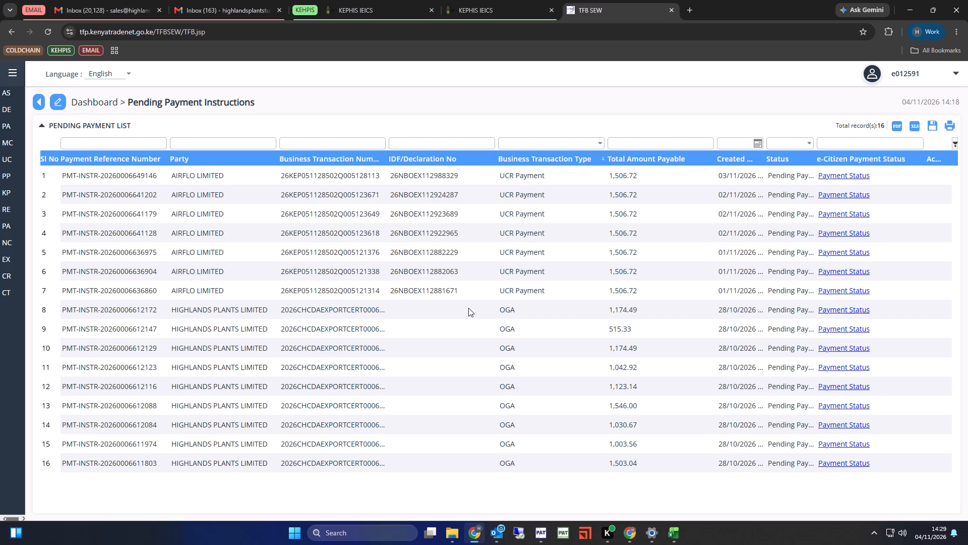
click(575, 444)
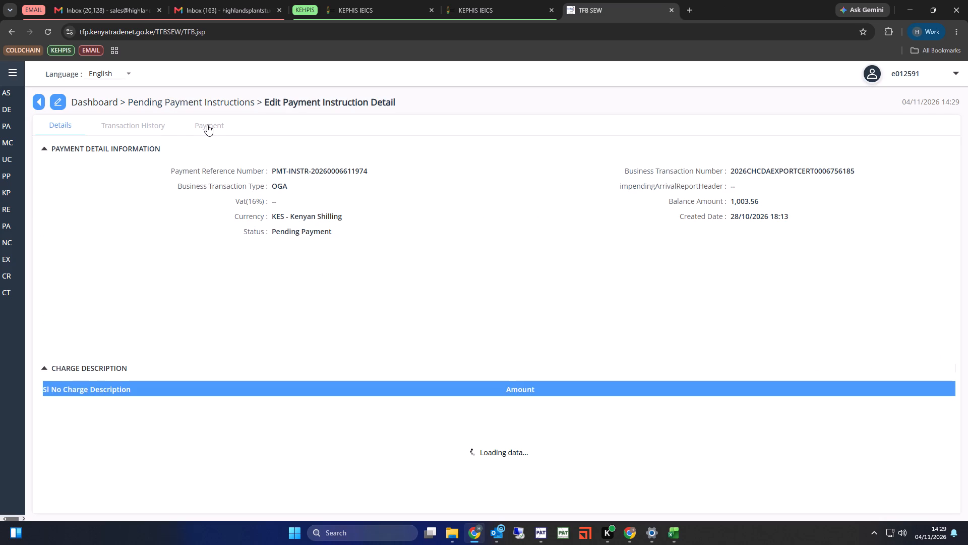
click(207, 125)
click(337, 240)
click(324, 254)
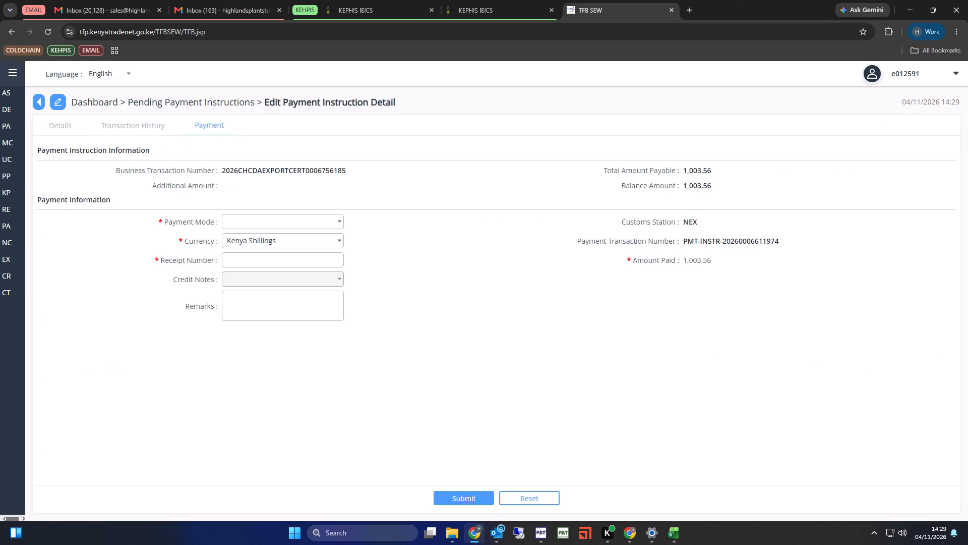
click(339, 220)
click(340, 277)
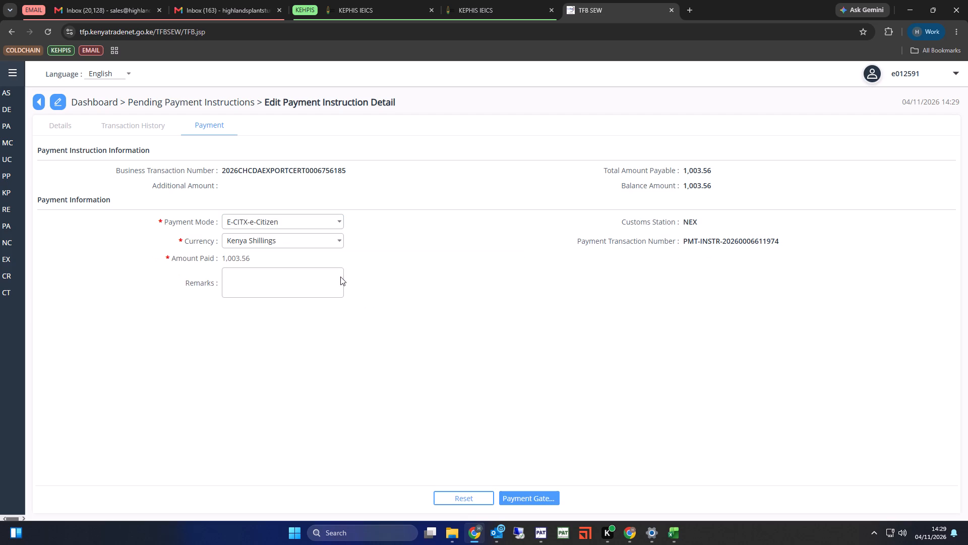
click(523, 497)
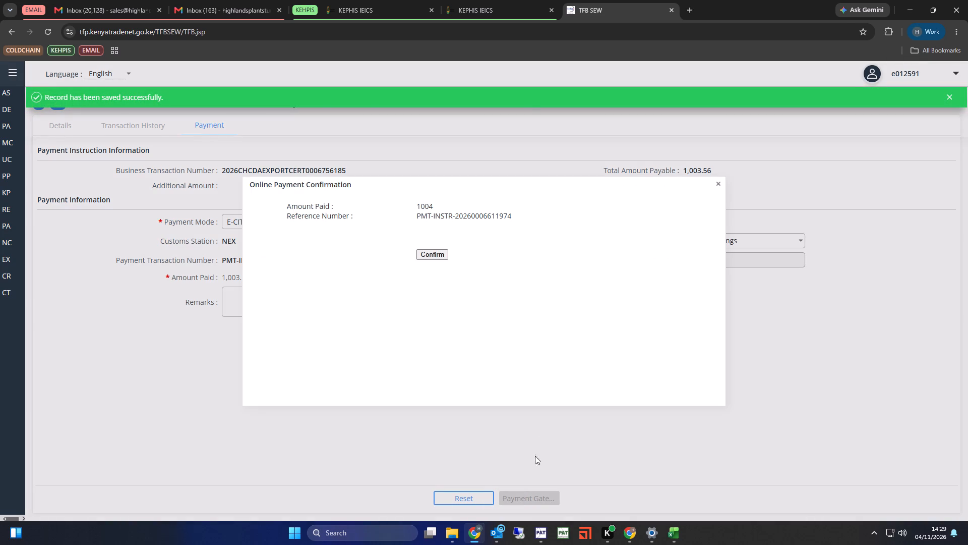
double_click(439, 256)
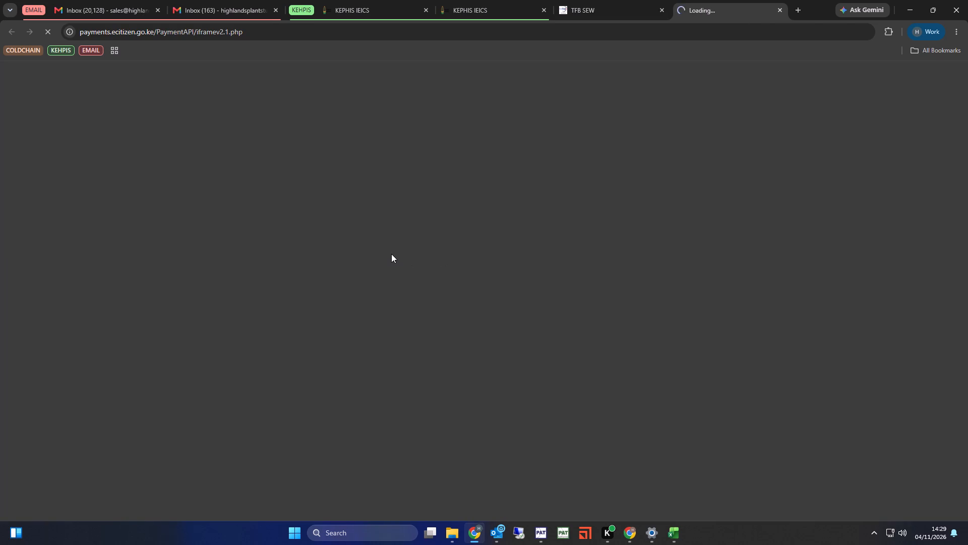
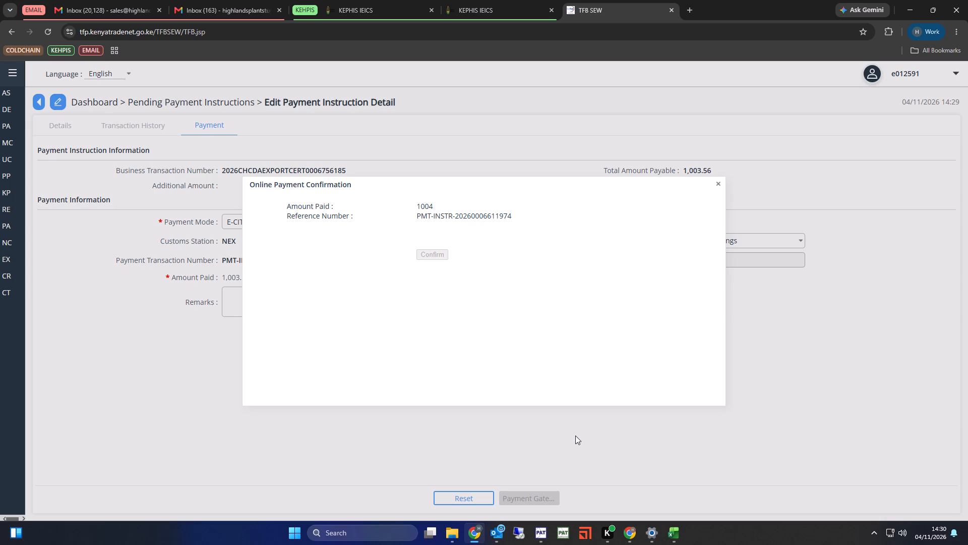
click(719, 184)
click(38, 102)
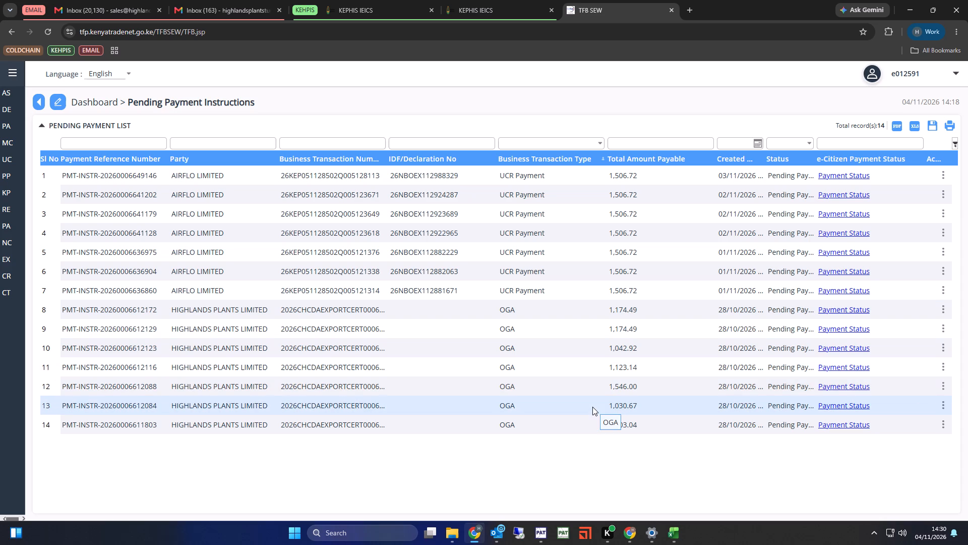
click(567, 383)
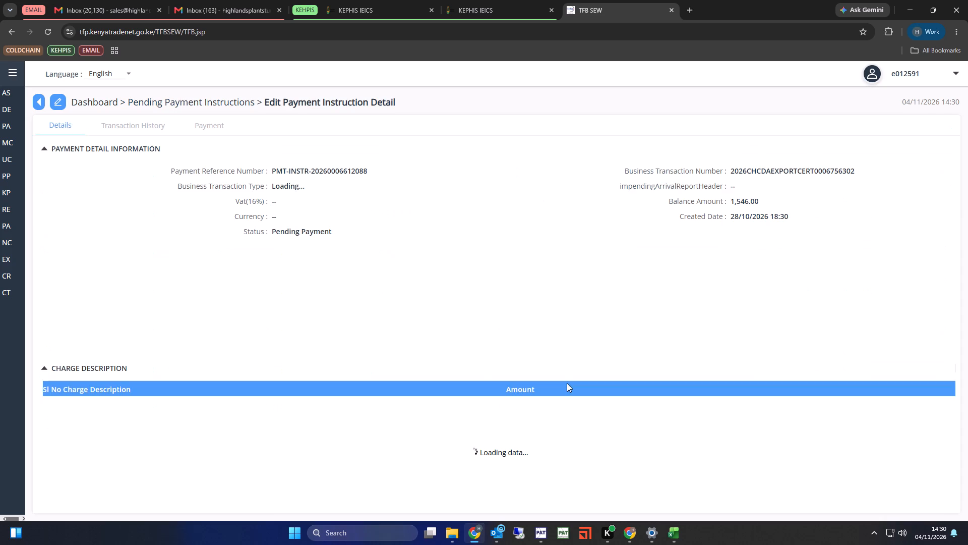
click(201, 127)
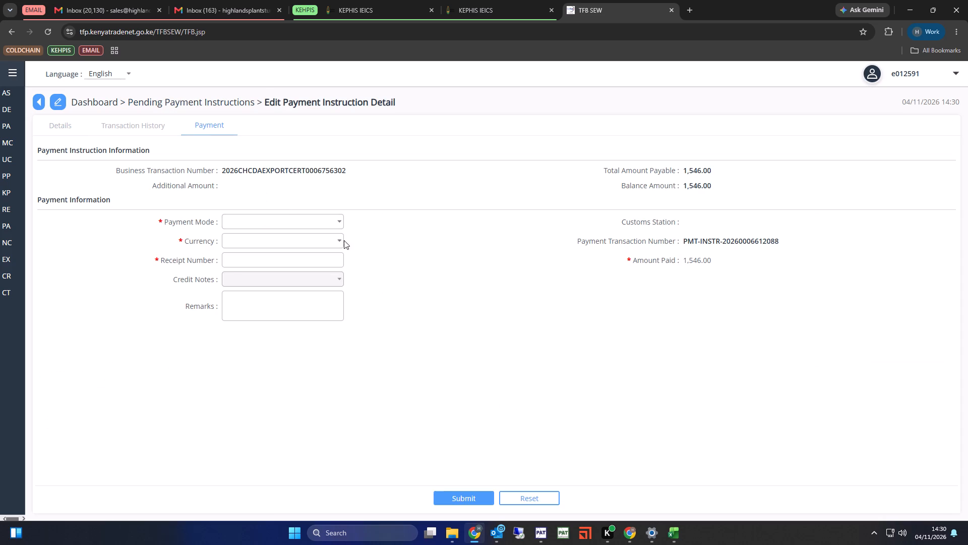
double_click(336, 240)
click(330, 249)
click(341, 222)
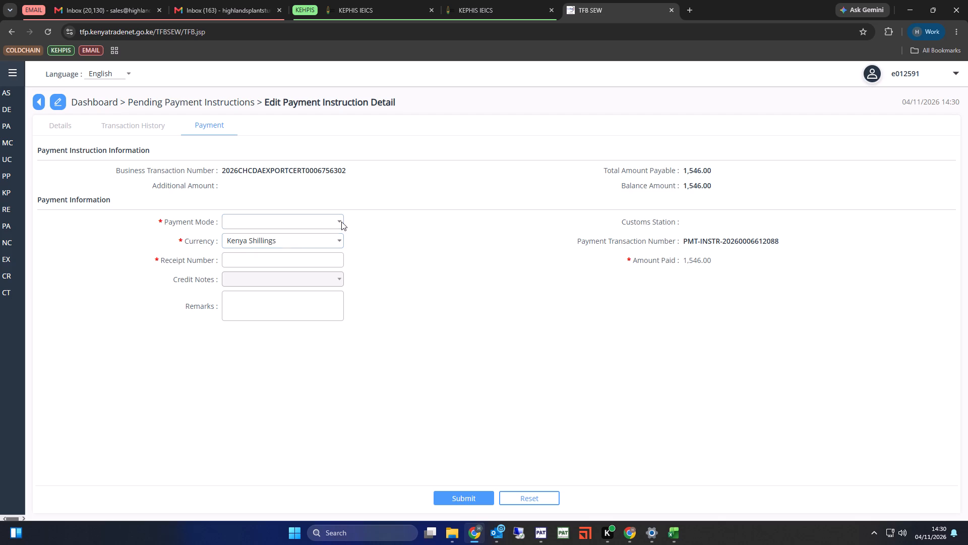
click(338, 220)
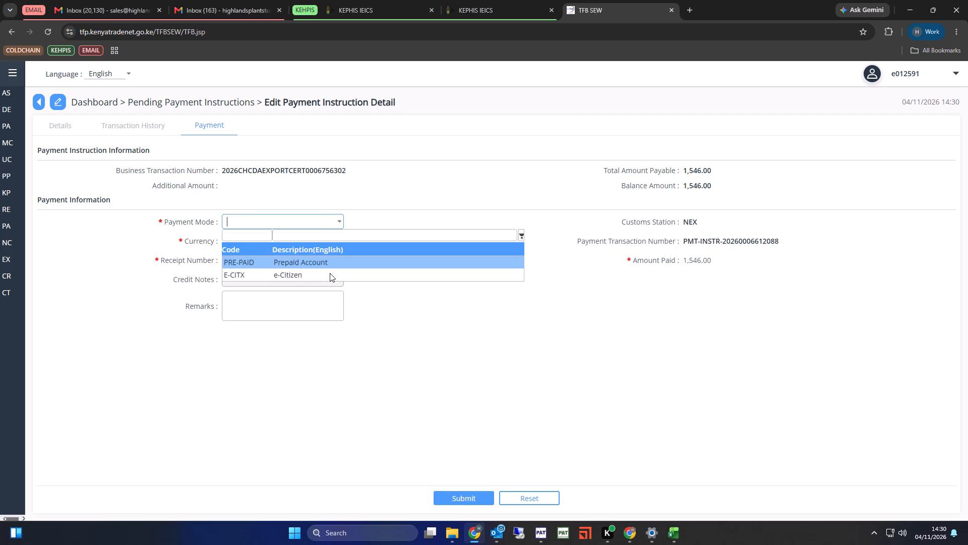
click(325, 277)
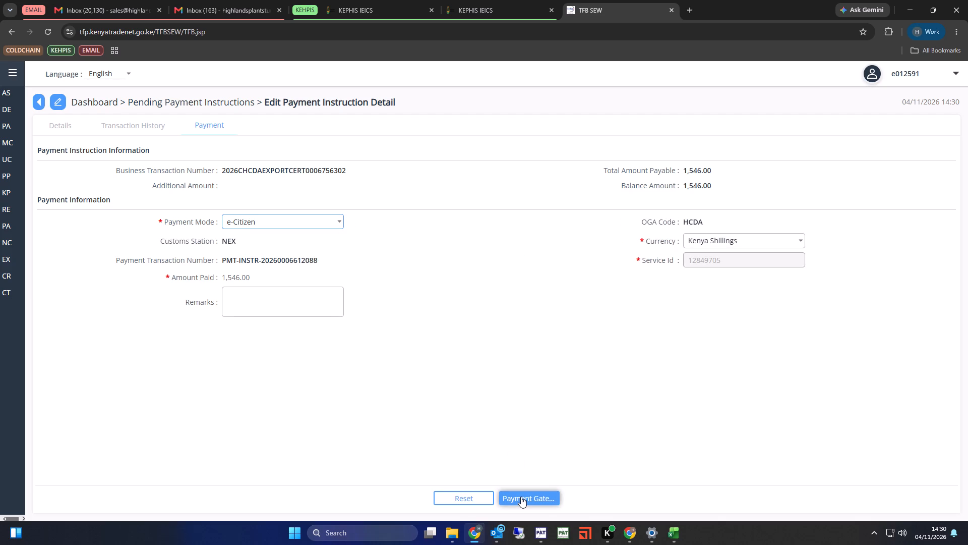
click(521, 497)
click(442, 256)
click(442, 256)
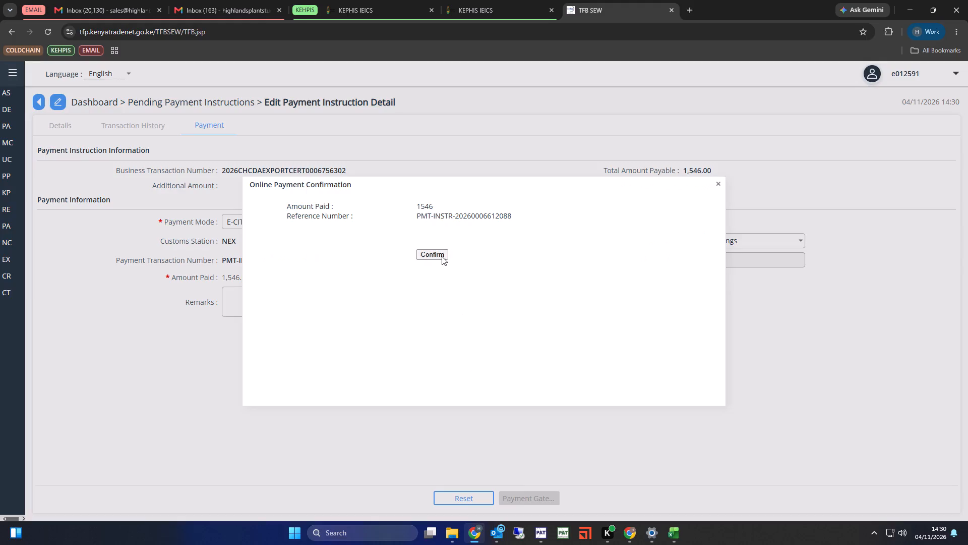
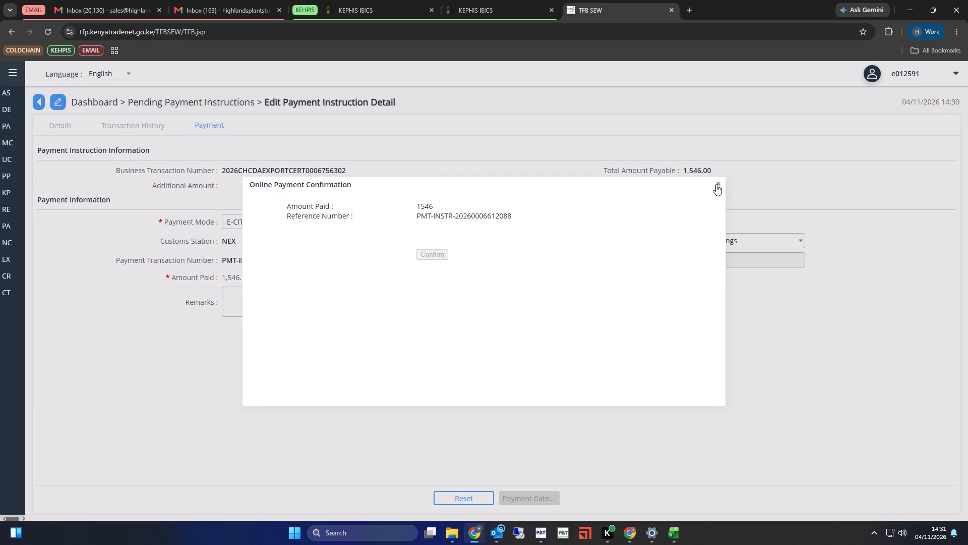
click(717, 183)
click(38, 101)
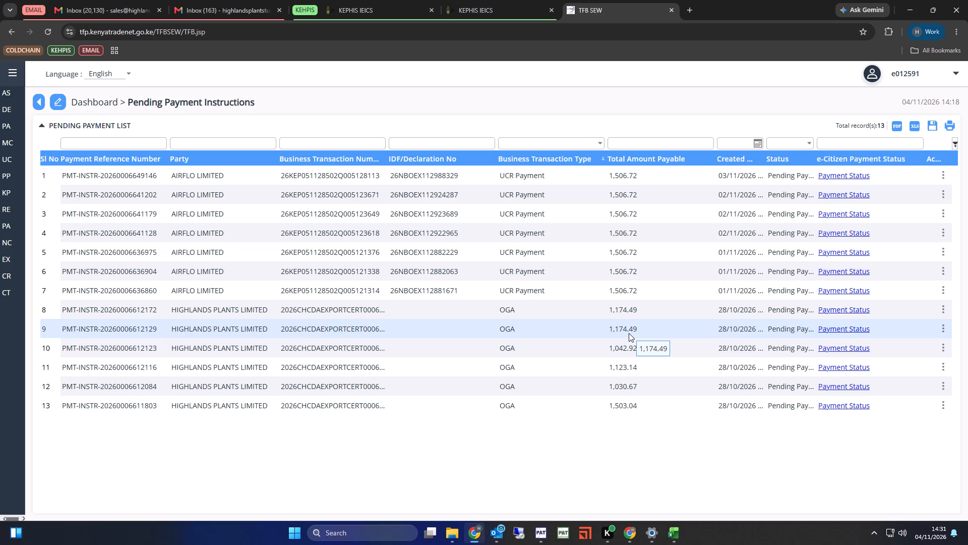
click(639, 387)
click(219, 128)
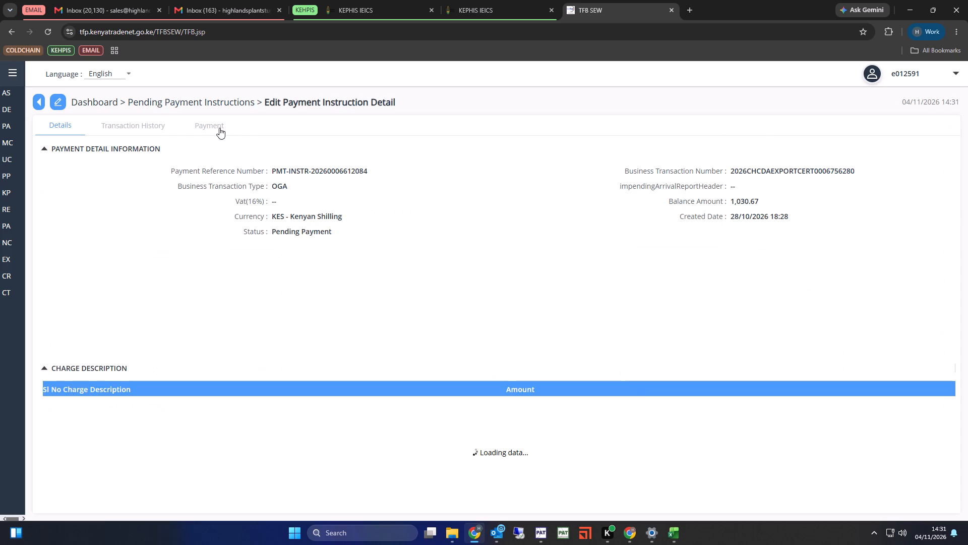
click(340, 240)
click(306, 255)
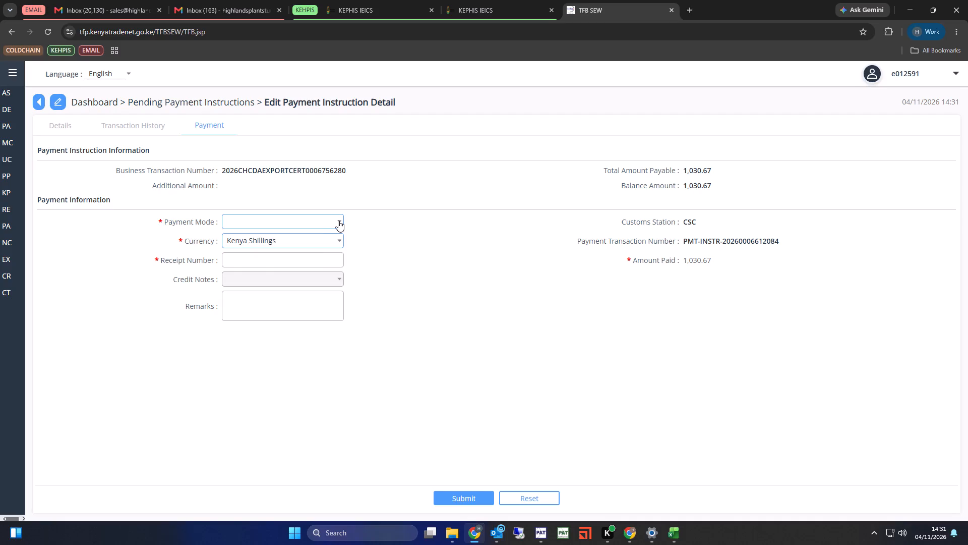
click(339, 221)
click(315, 272)
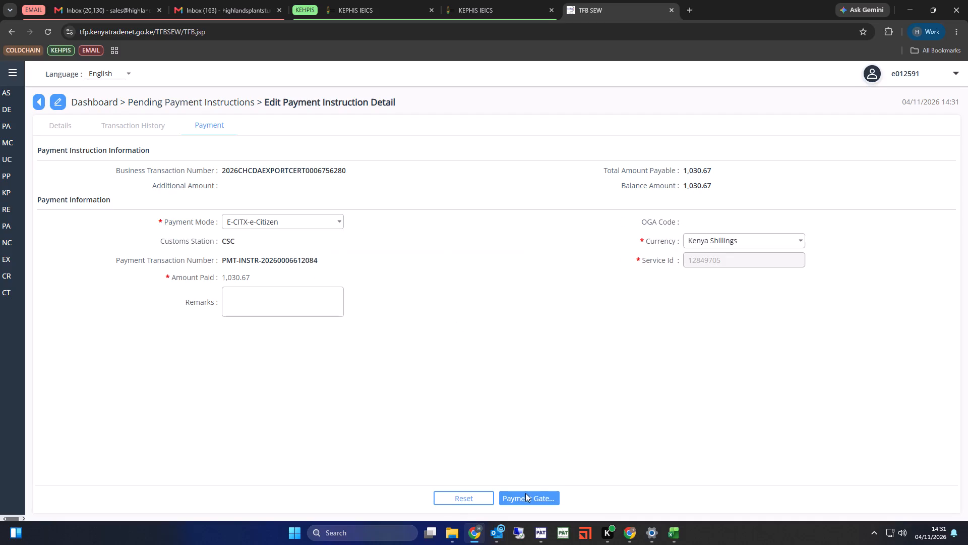
click(525, 494)
click(431, 253)
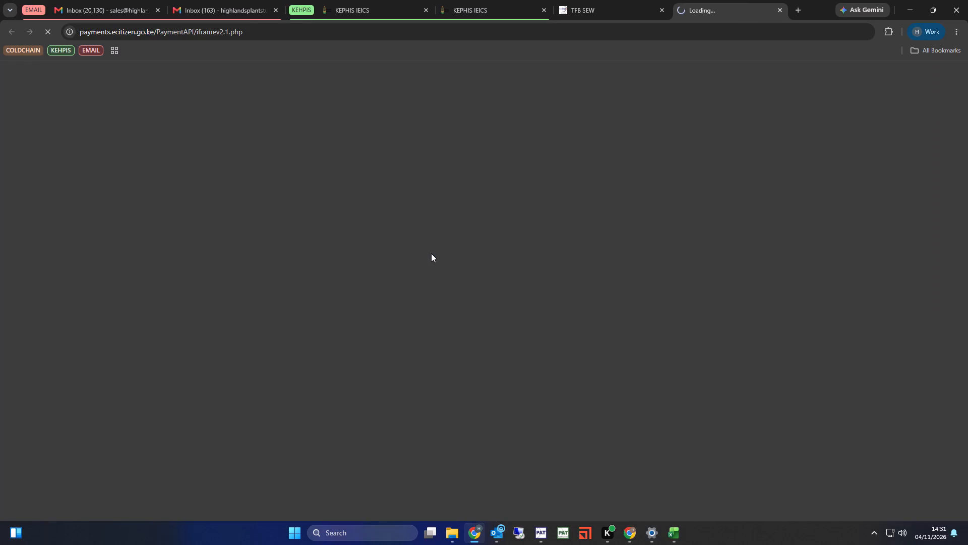